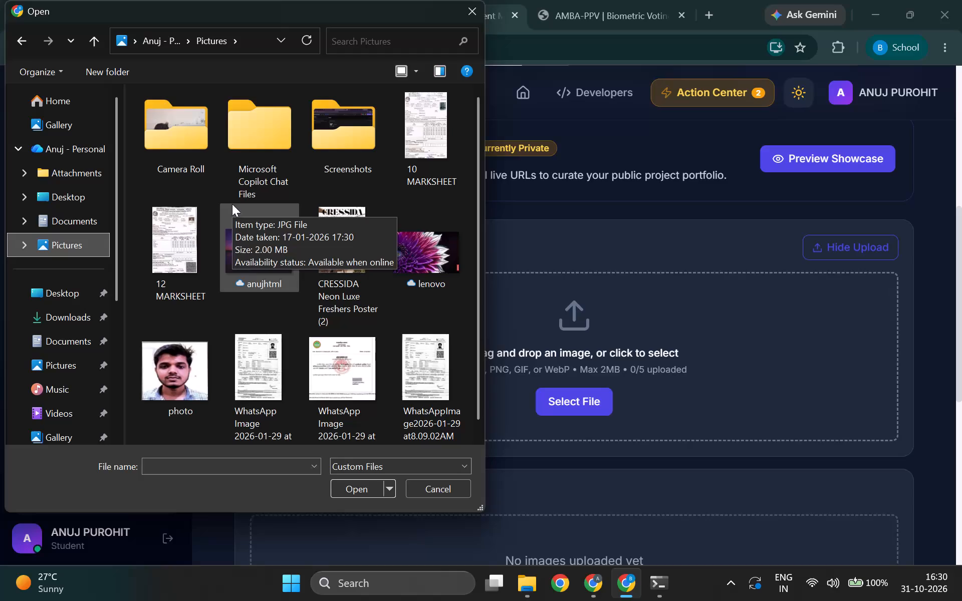
click(55, 114)
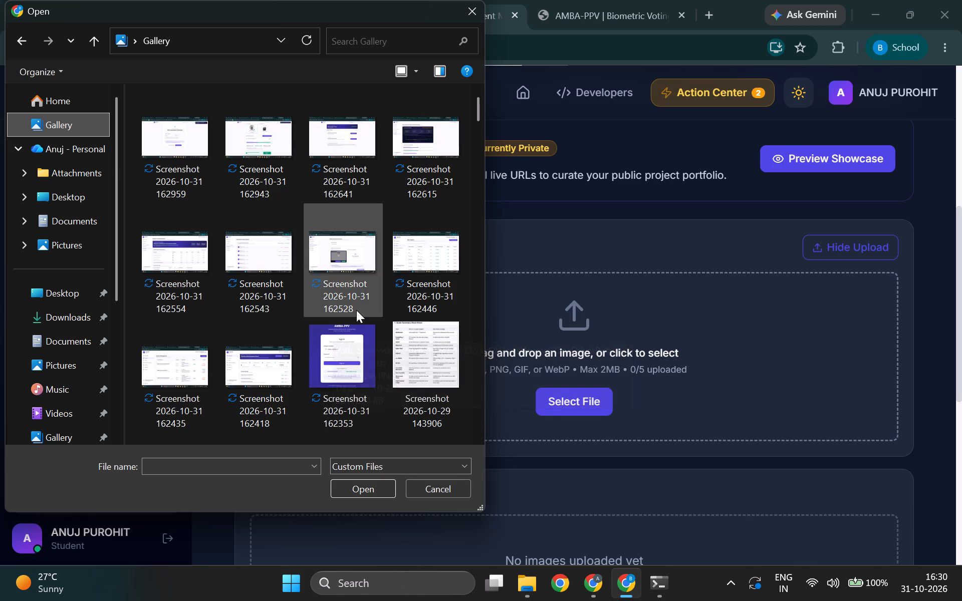
scroll(356, 310, up, 2)
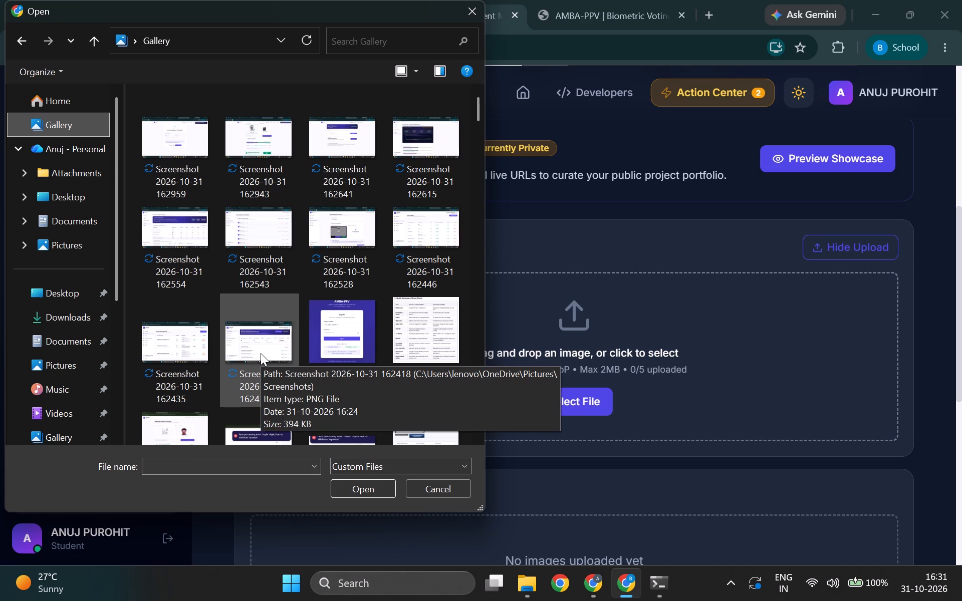
drag(261, 353, 262, 365)
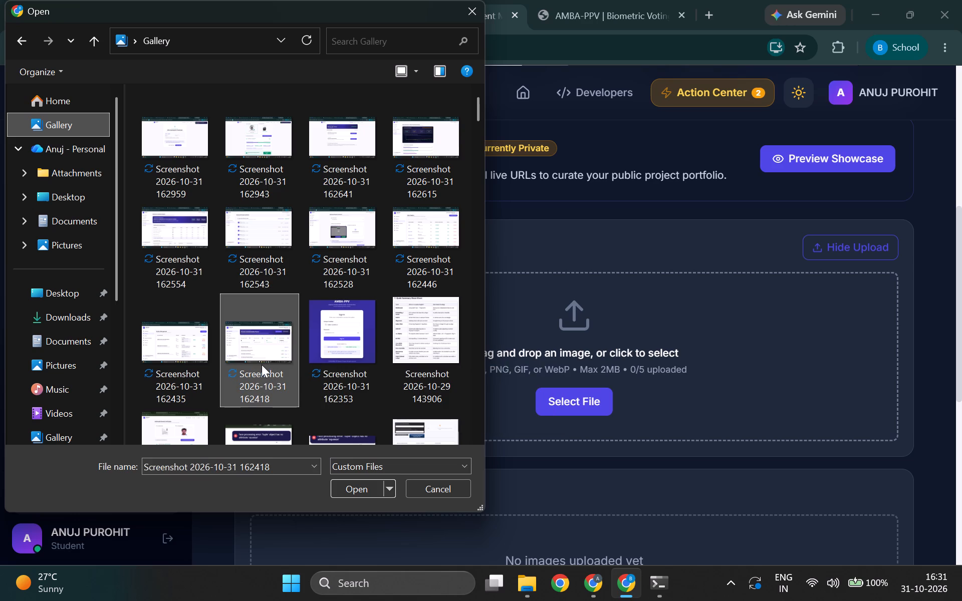
click(343, 495)
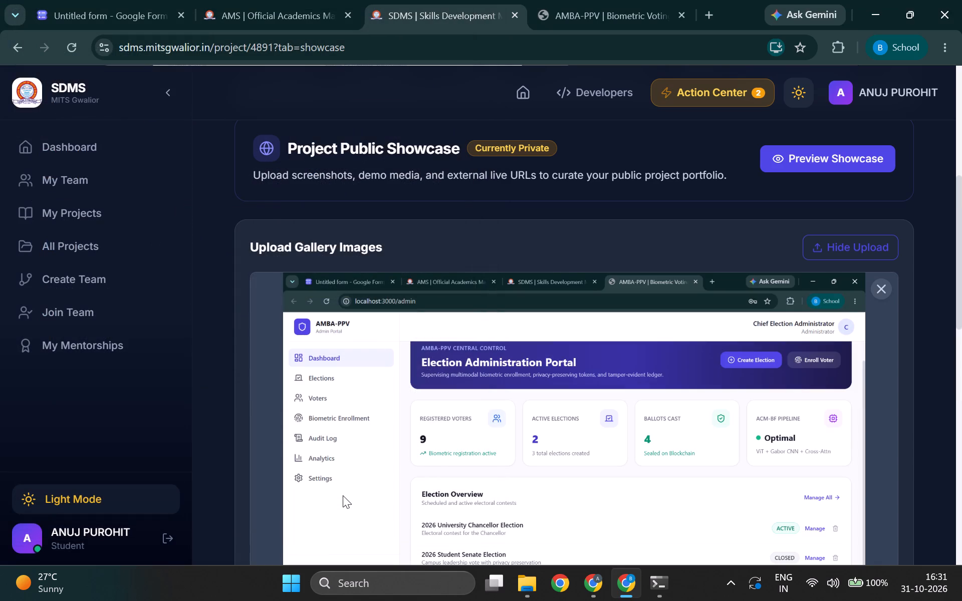
Caption the selected gallery image "Admin Dashboard" and upload it.
scroll(530, 419, down, 3)
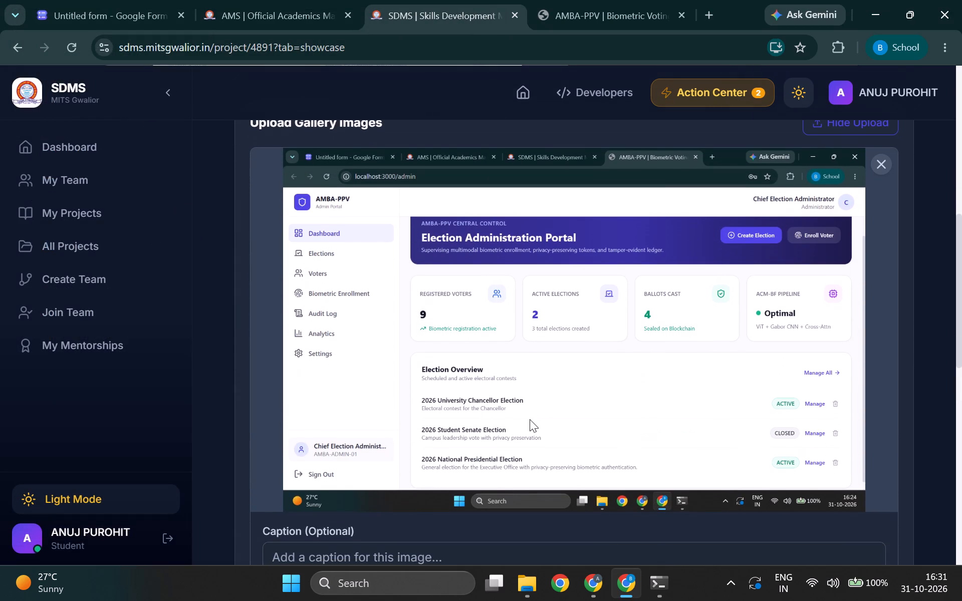
scroll(530, 419, down, 1)
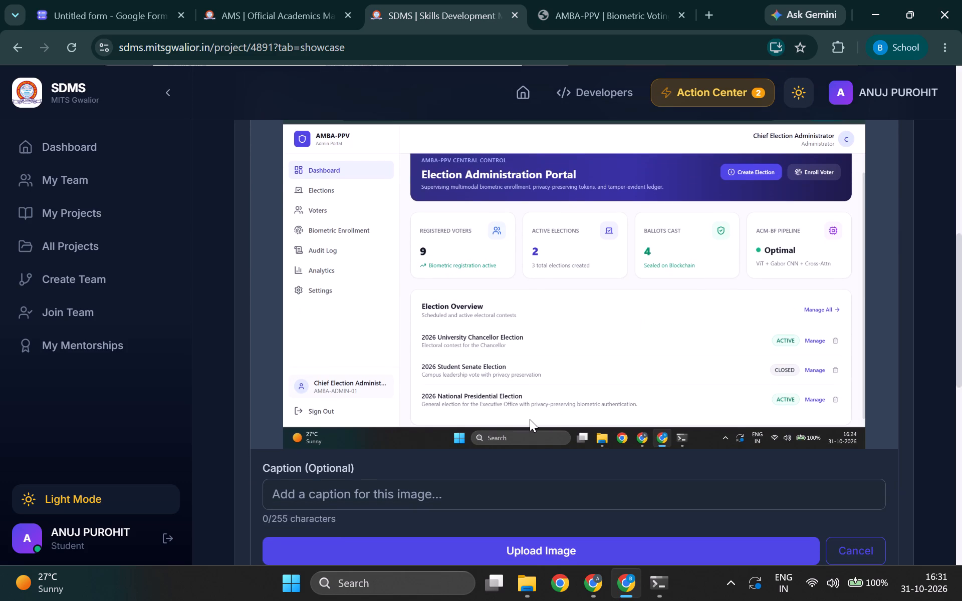
scroll(530, 419, down, 2)
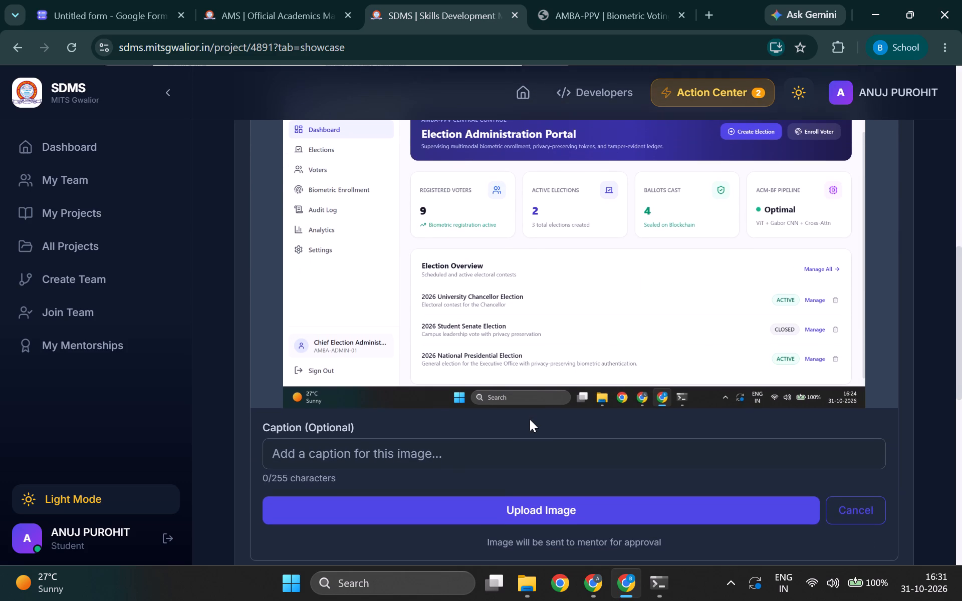
click(448, 454)
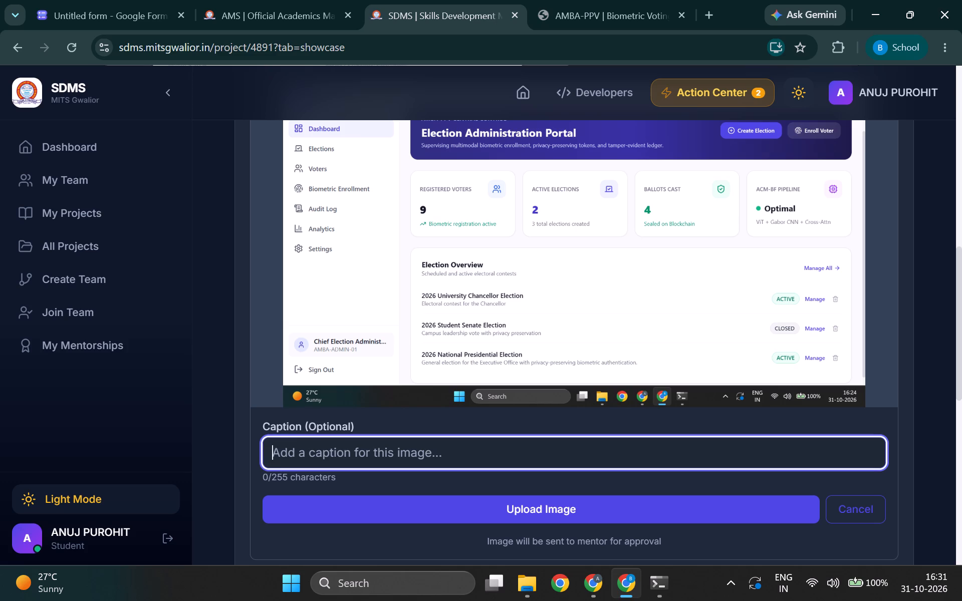
key(shift+a)
text(dmin)
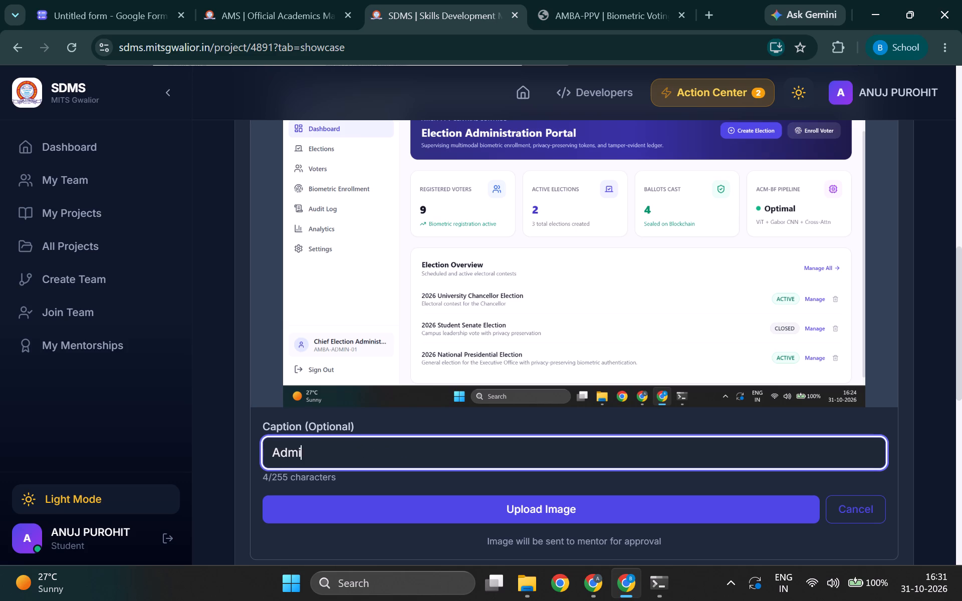
key(space)
key(shift+d)
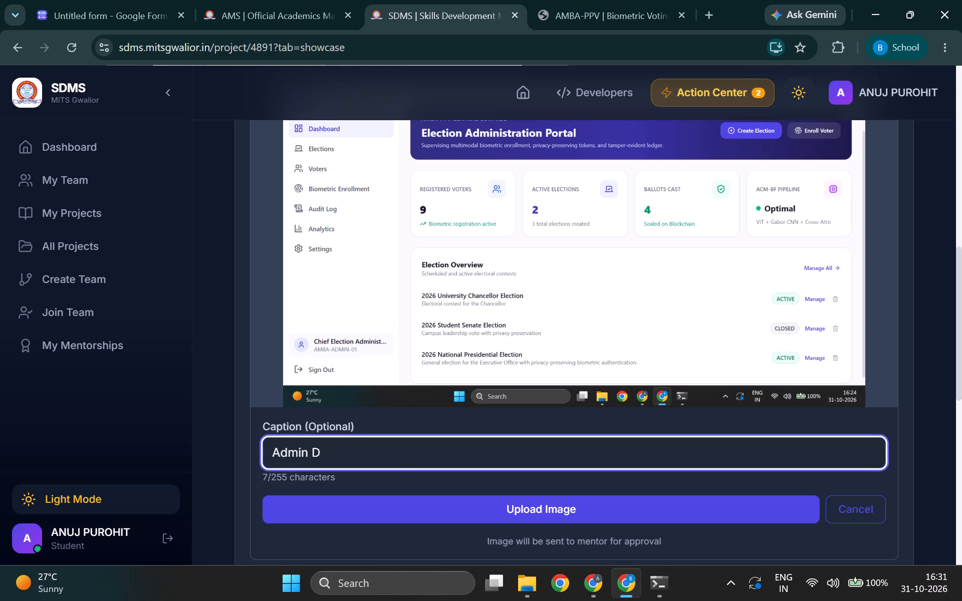
text(ash)
key(b)
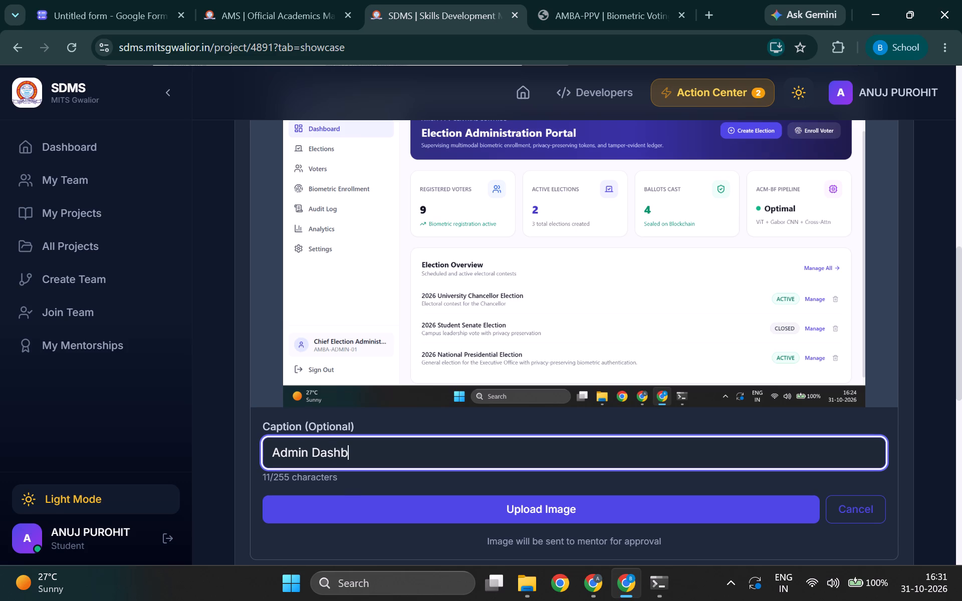
text(oard)
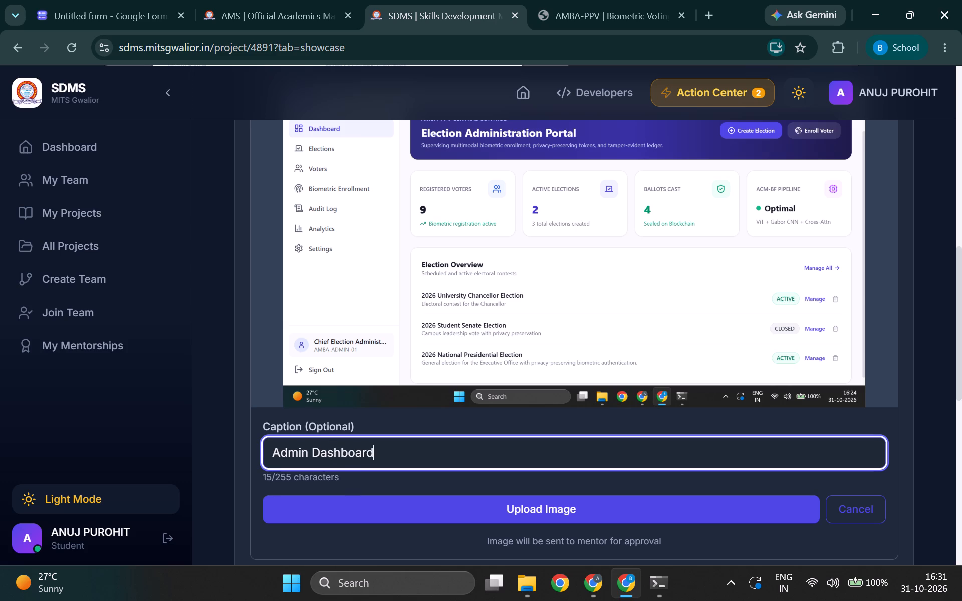
click(526, 512)
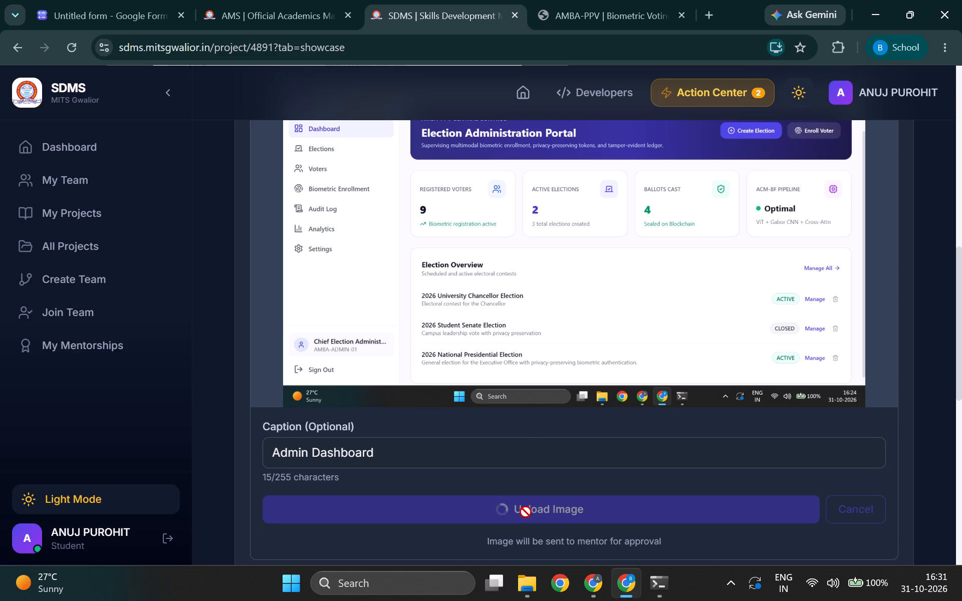
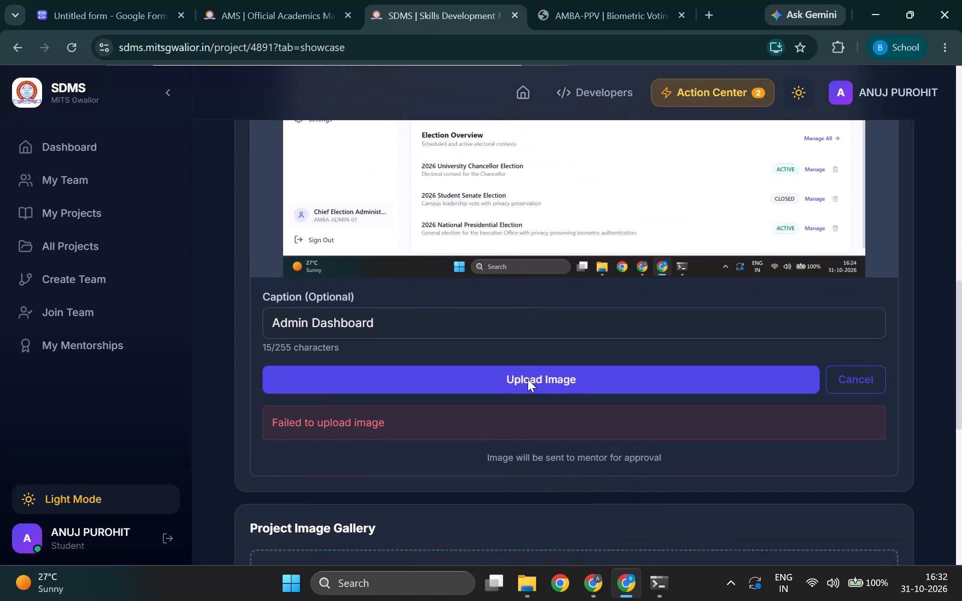
Retry uploading the gallery image captioned "Admin Dashboard".
scroll(597, 354, up, 3)
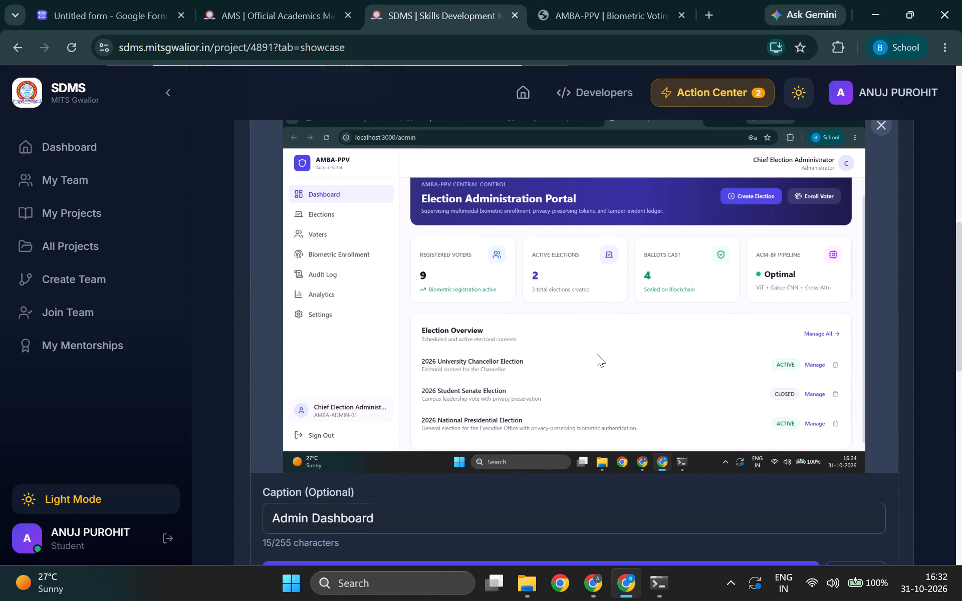
scroll(597, 354, down, 2)
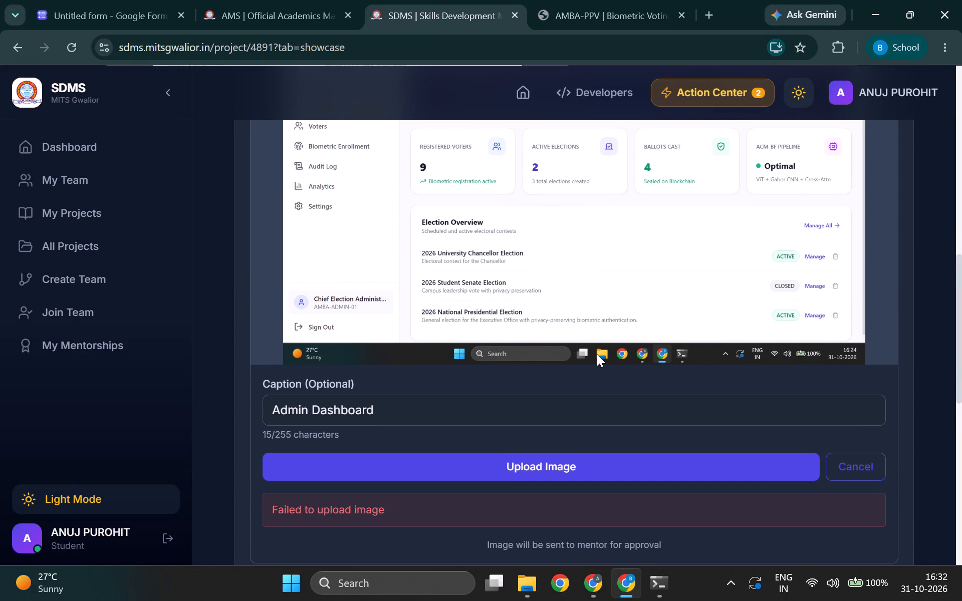
click(479, 460)
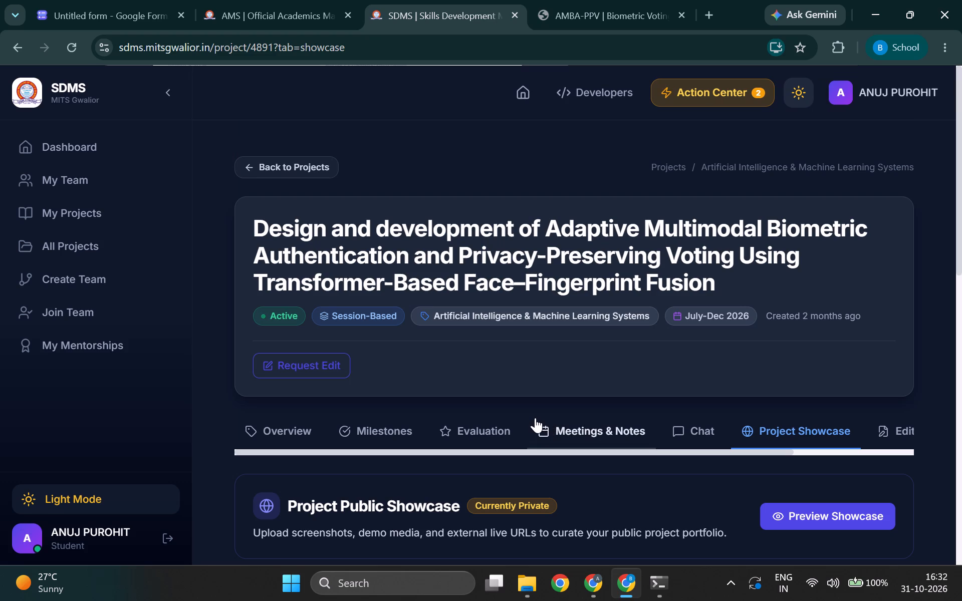
scroll(535, 418, down, 5)
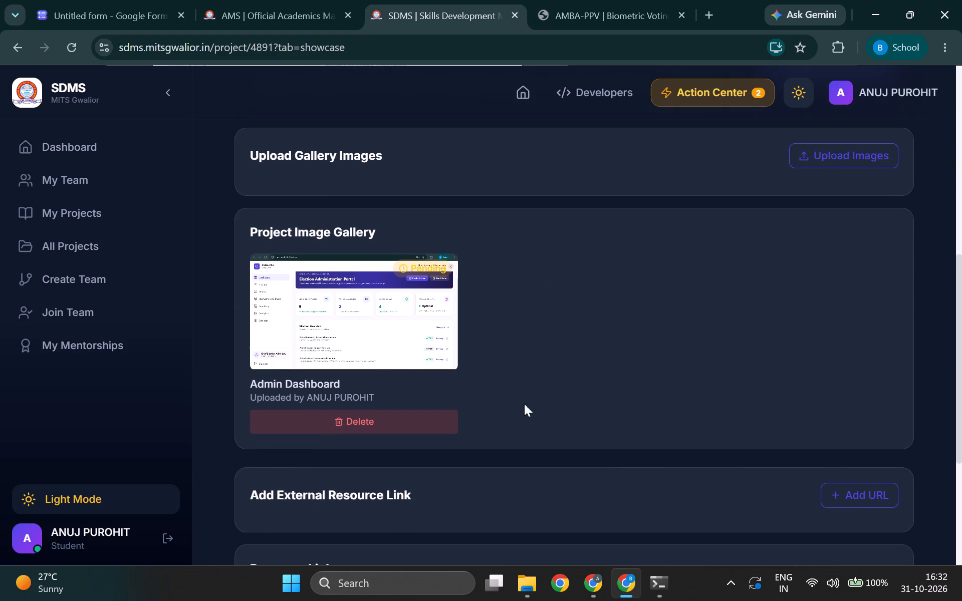
scroll(560, 315, down, 1)
scroll(699, 281, up, 1)
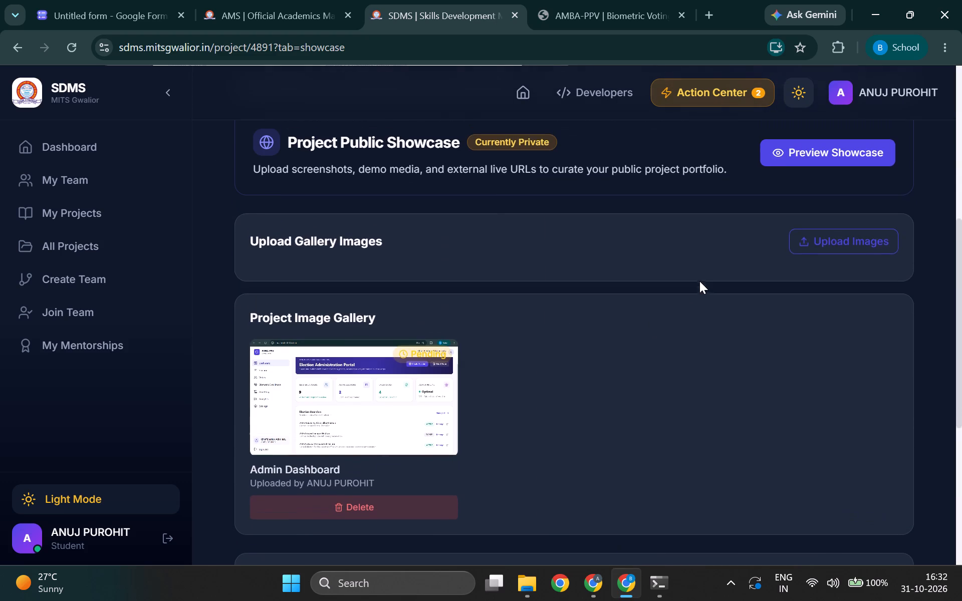
scroll(699, 281, up, 1)
click(824, 237)
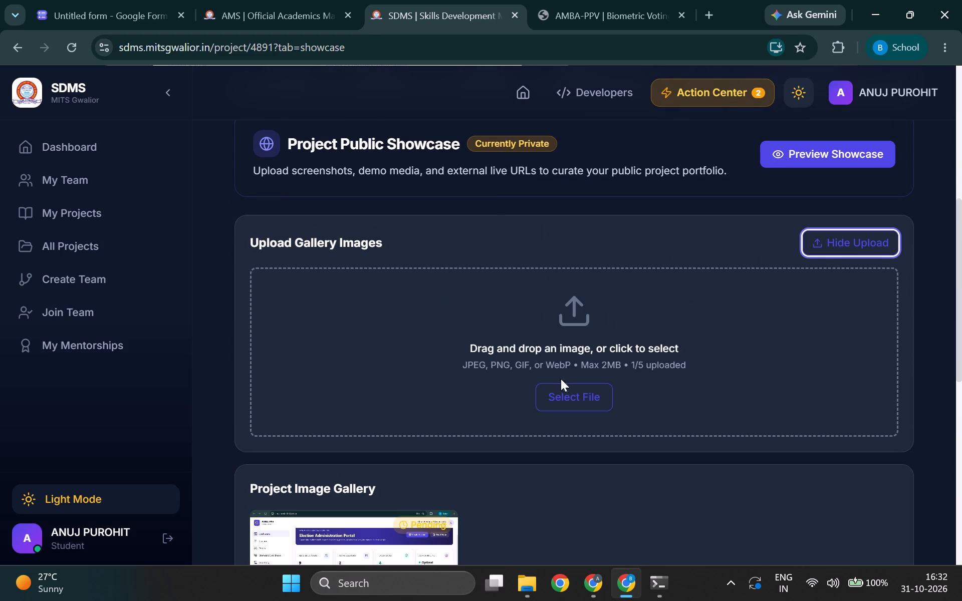
click(567, 396)
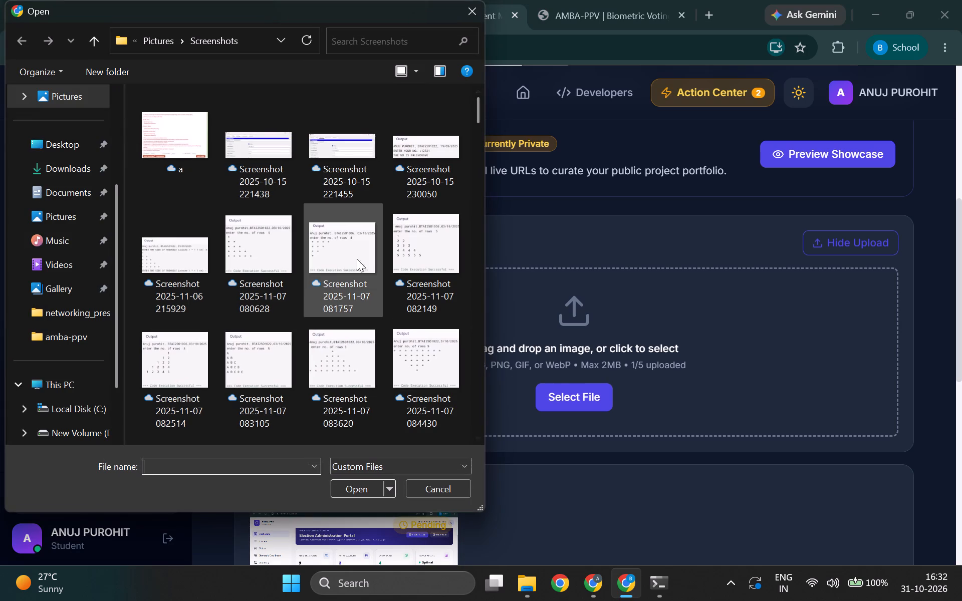
scroll(307, 282, up, 3)
scroll(307, 282, down, 5)
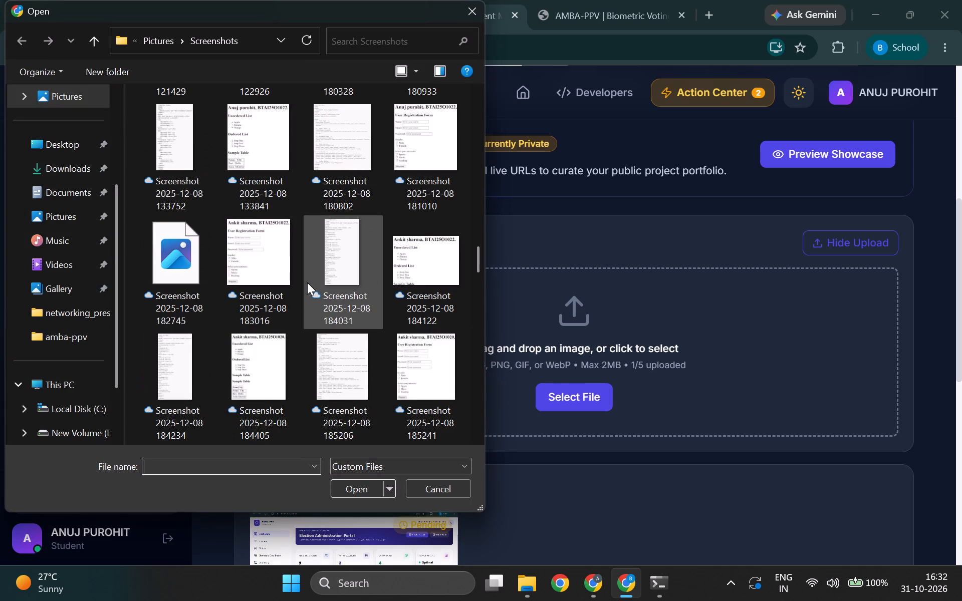
scroll(307, 282, up, 13)
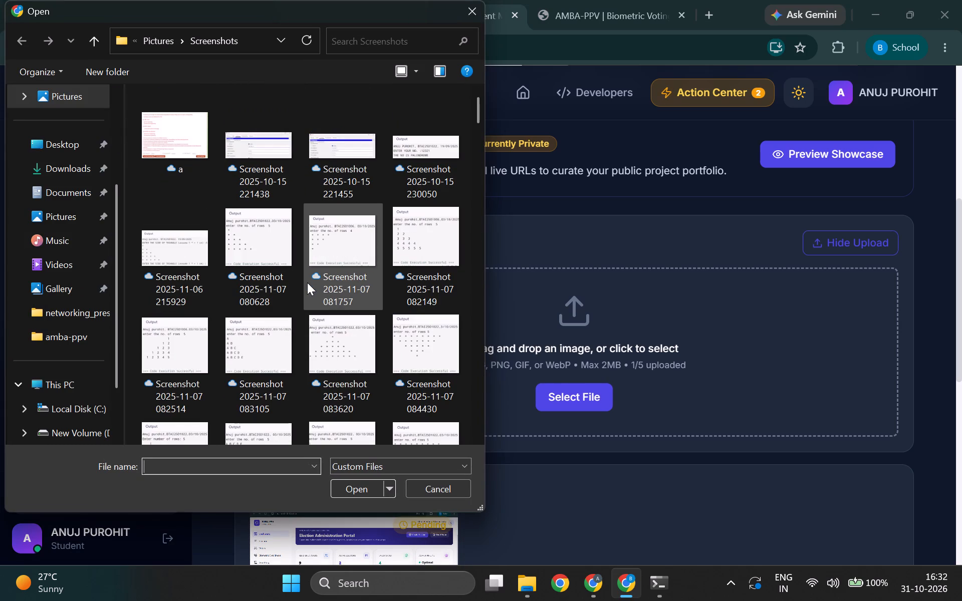
scroll(307, 282, up, 2)
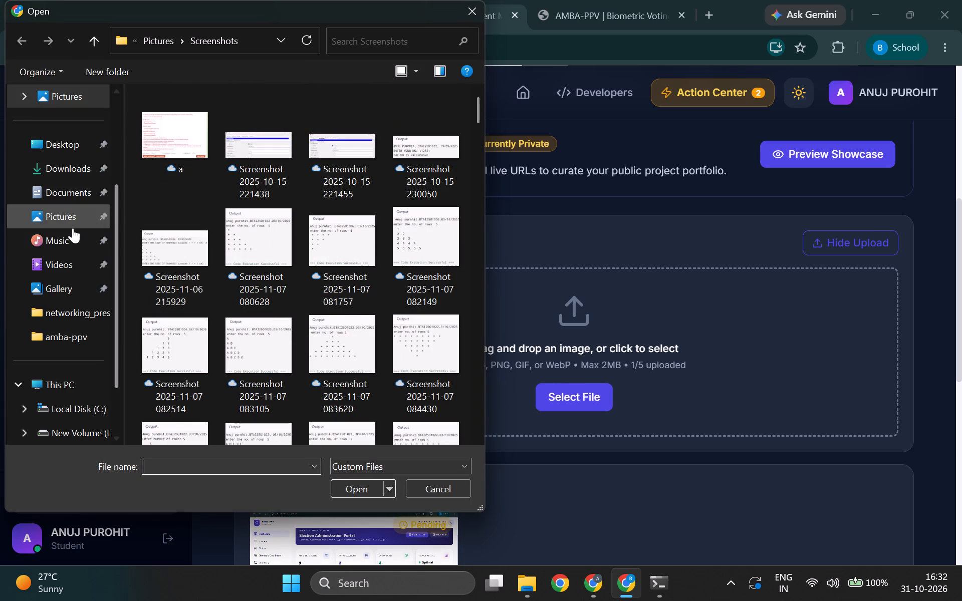
scroll(68, 230, up, 3)
click(60, 126)
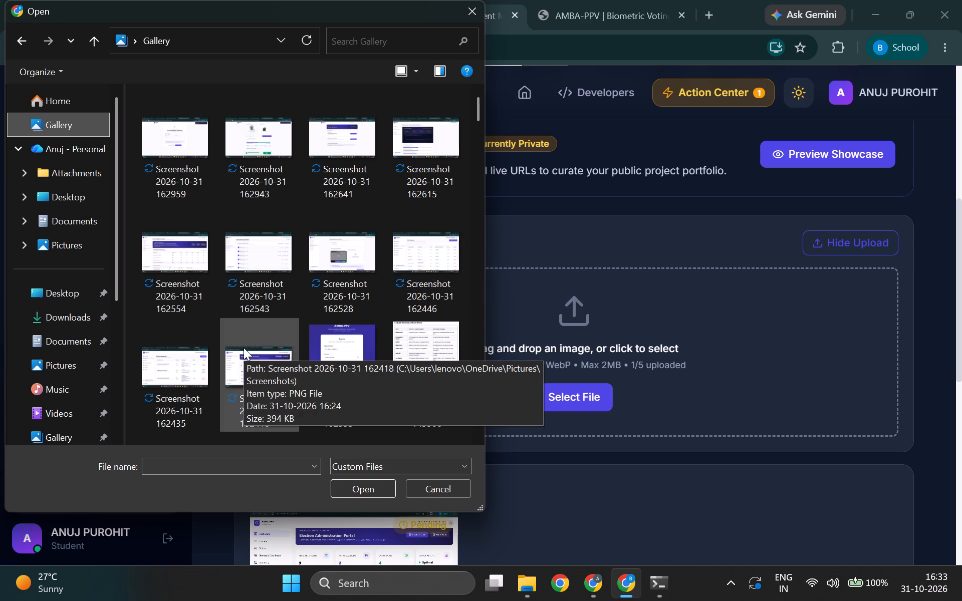
click(334, 278)
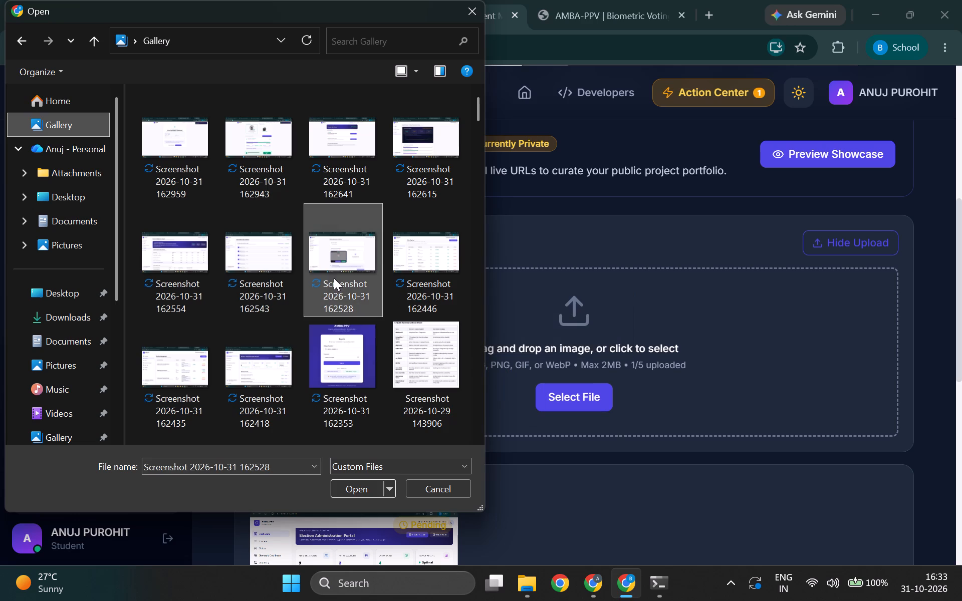
click(357, 487)
Caption the biometric enrollment screenshot "voter registration before election" and upload it to the project gallery.
scroll(536, 479, down, 4)
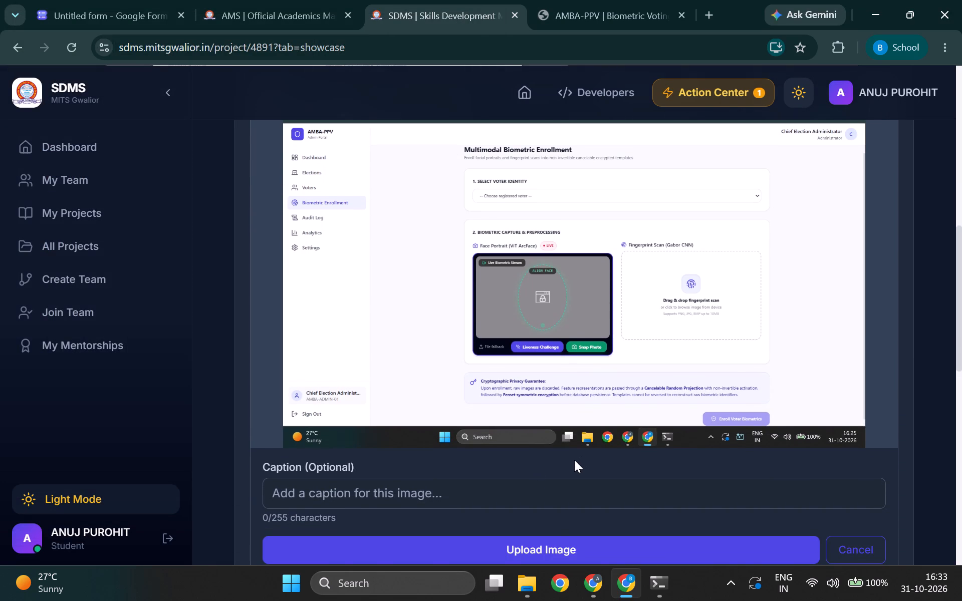
click(465, 493)
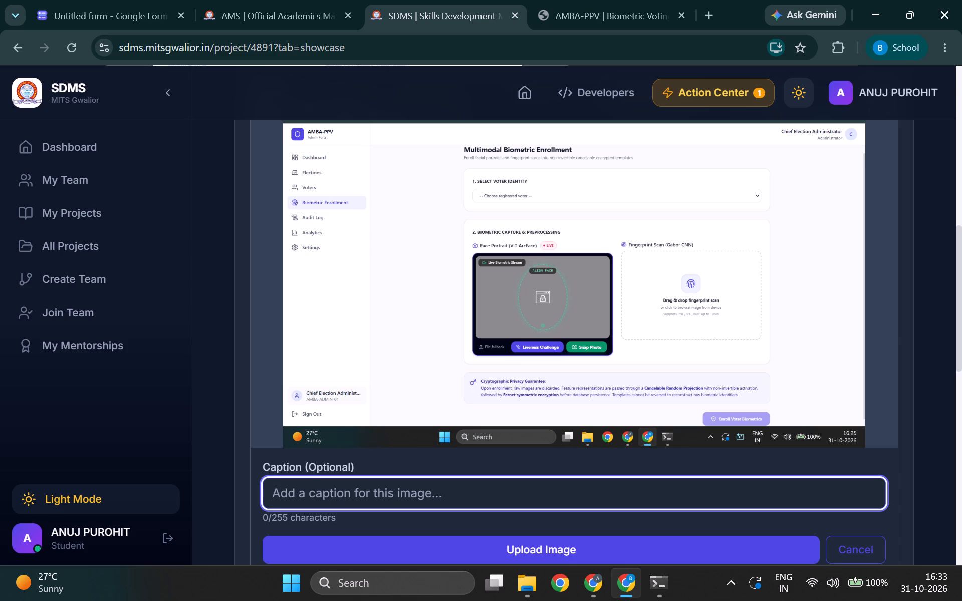
text(voter)
key(space)
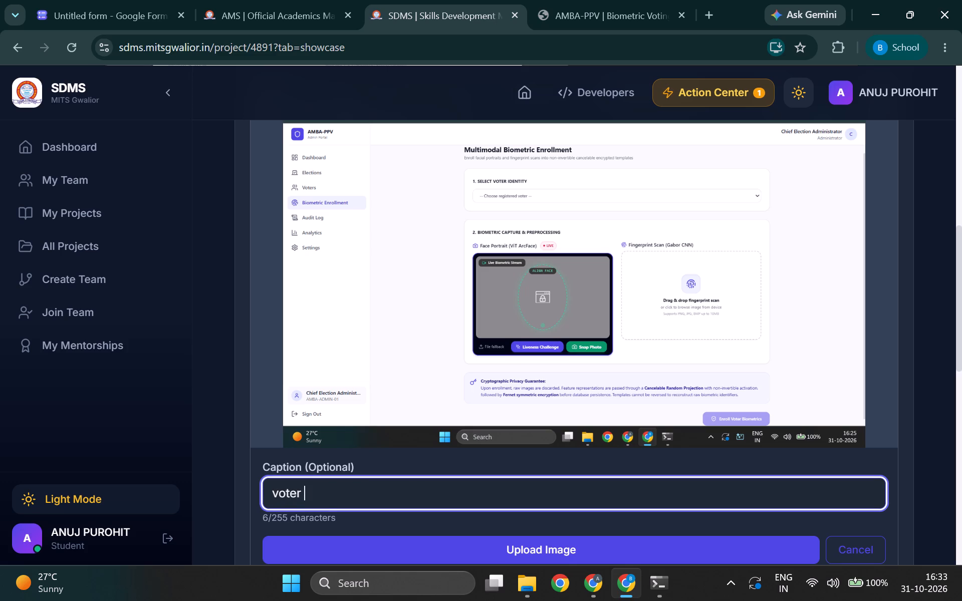
text(registration)
key(space)
text(before)
key(space)
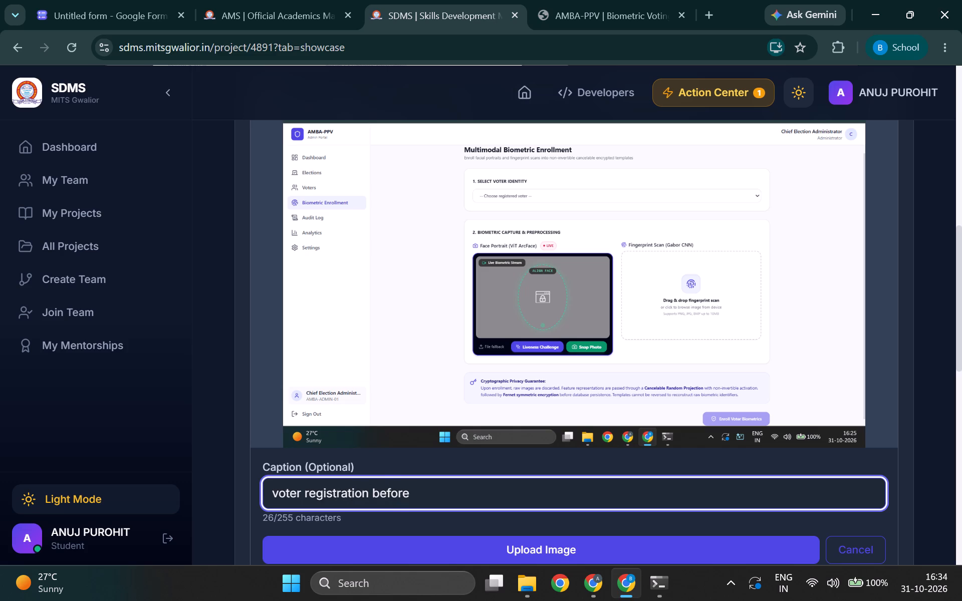
text(election)
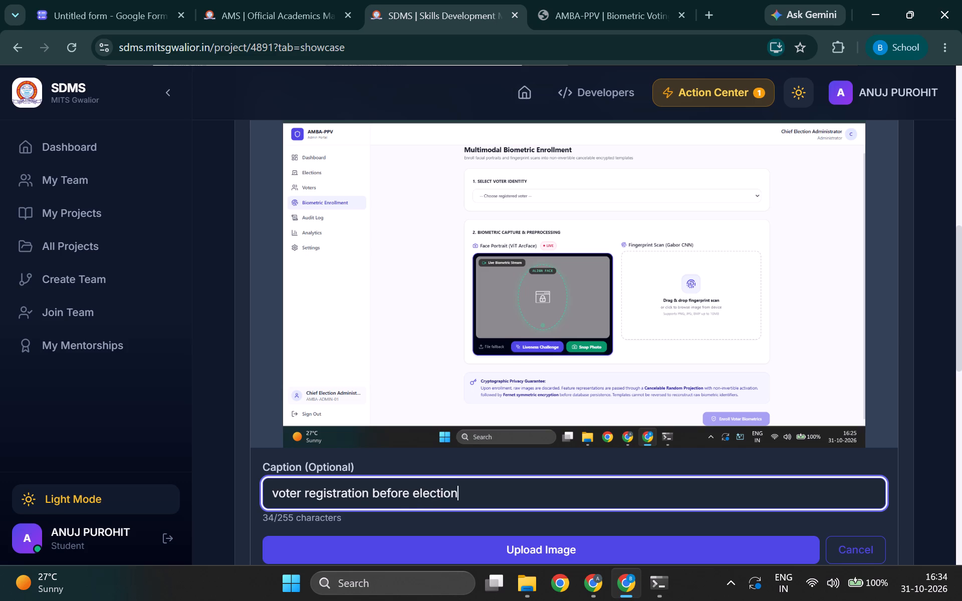
click(470, 543)
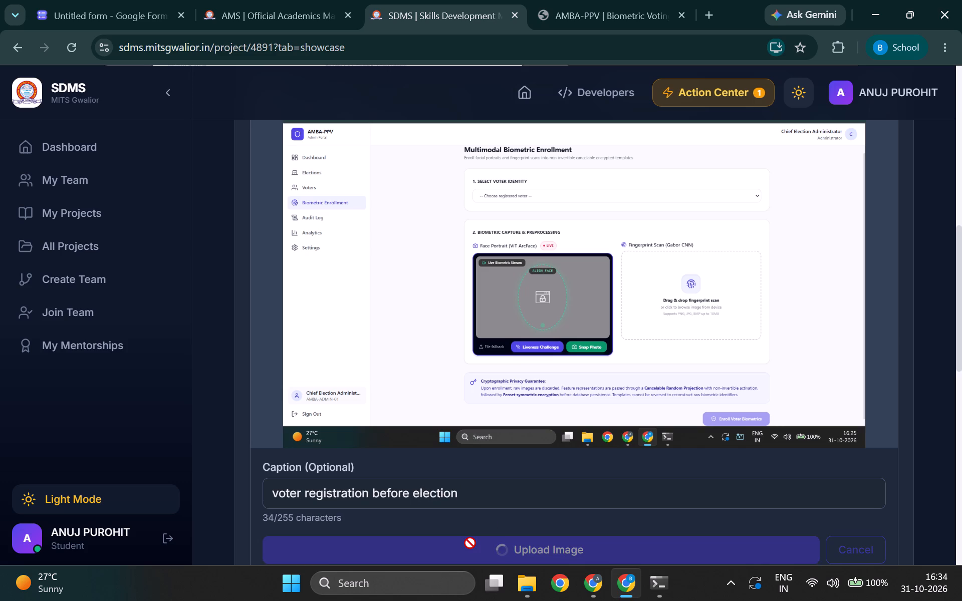
scroll(510, 440, down, 1)
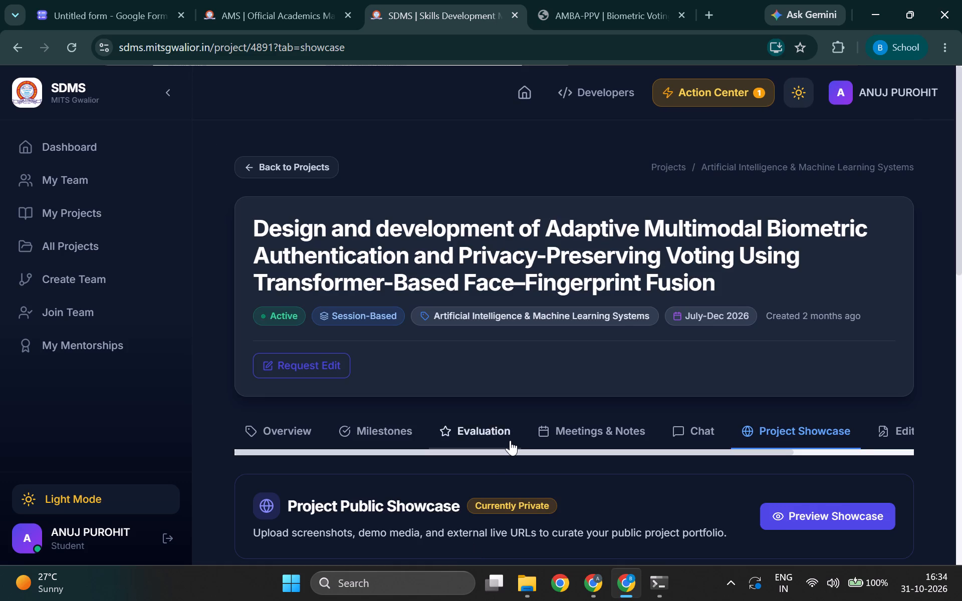
scroll(510, 440, down, 4)
click(510, 440)
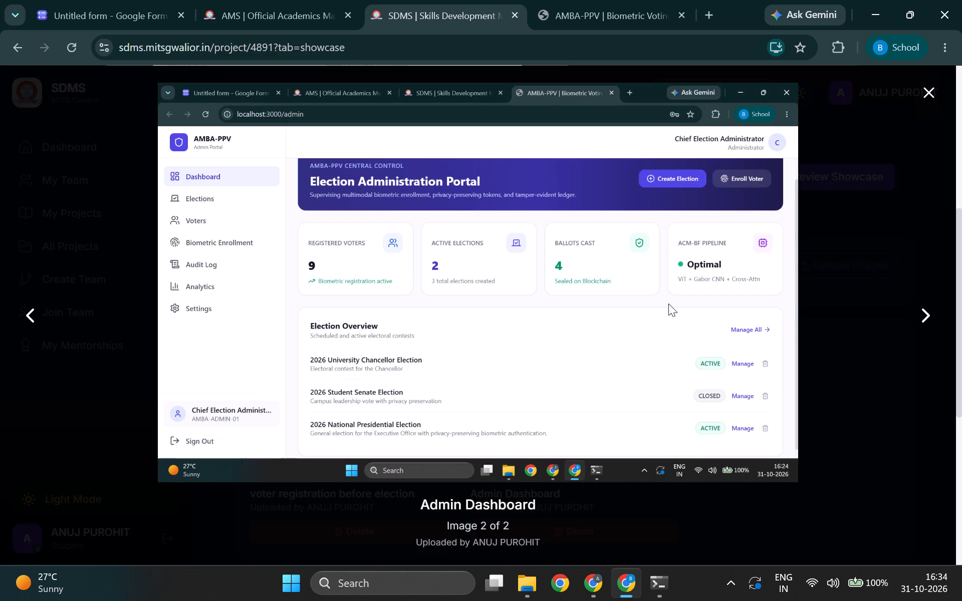
click(937, 88)
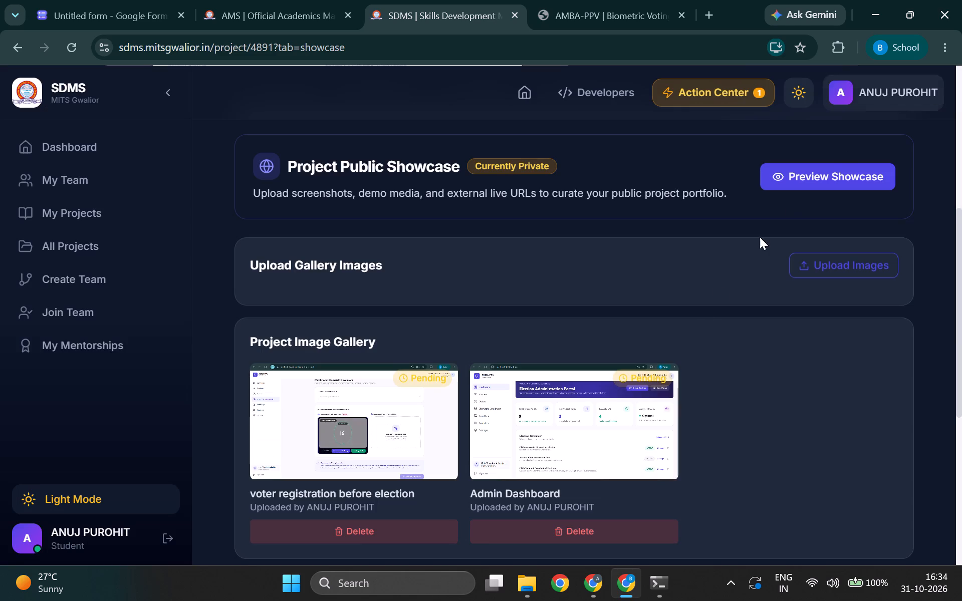
scroll(697, 342, down, 1)
click(842, 243)
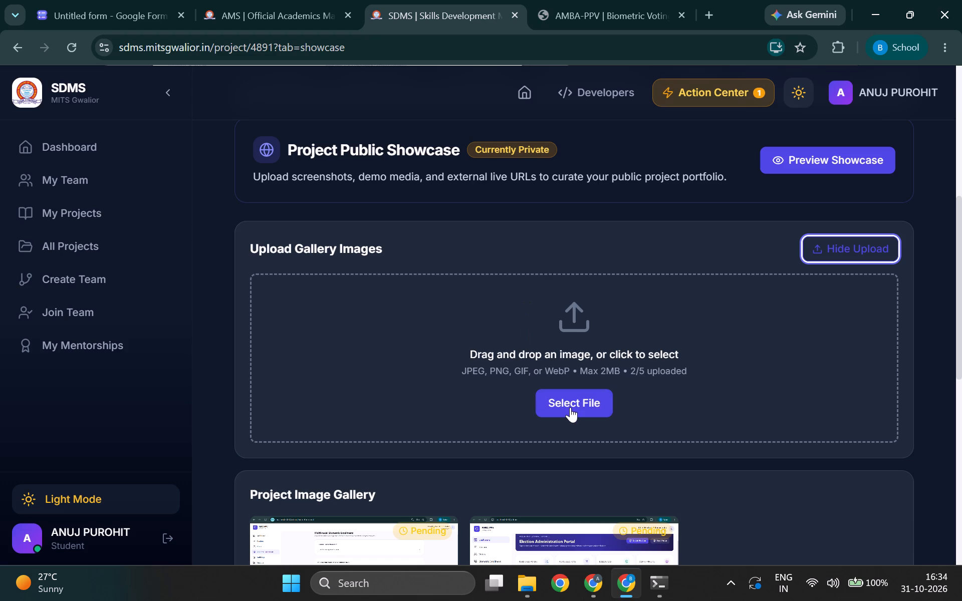
click(570, 407)
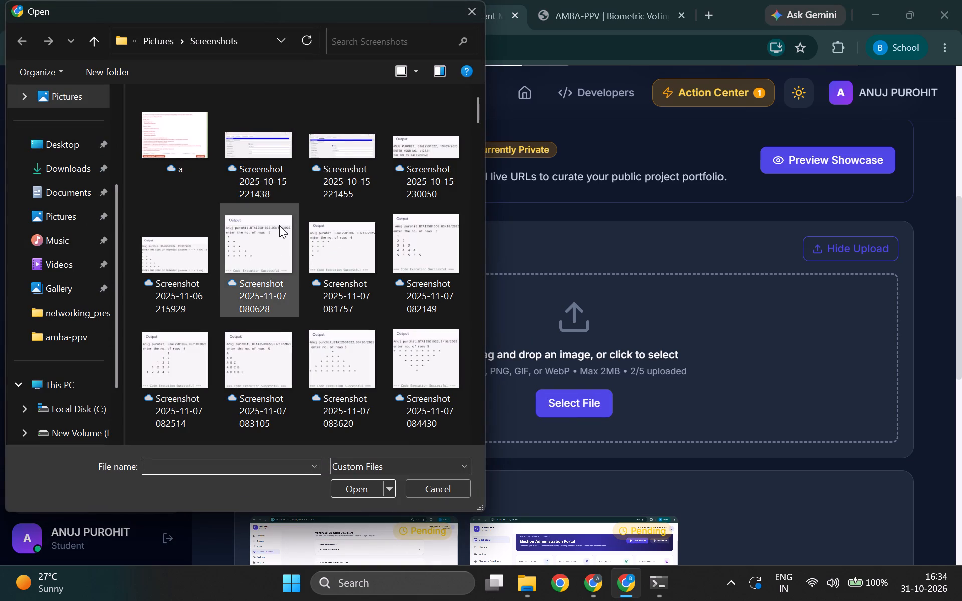
scroll(53, 165, up, 5)
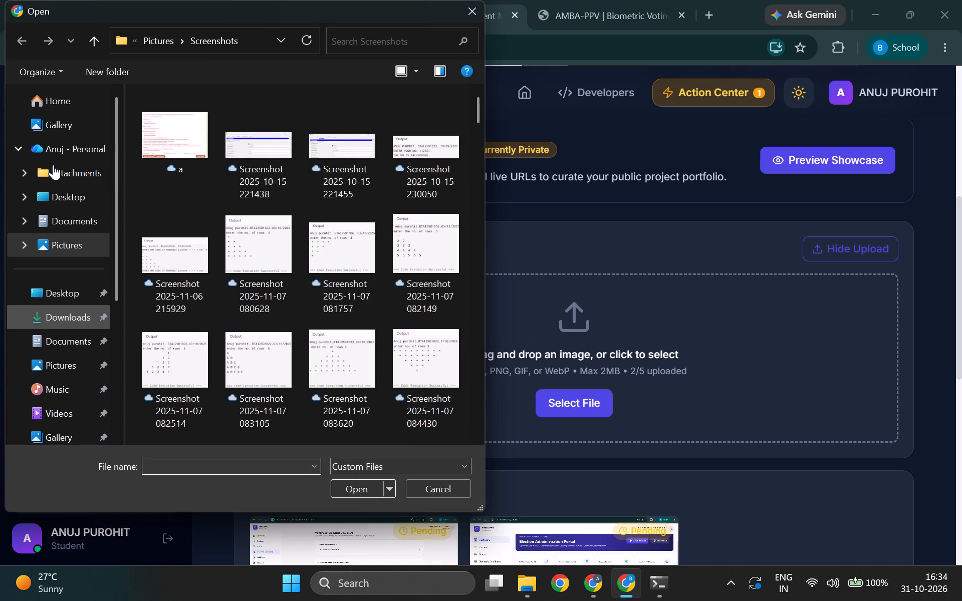
click(60, 119)
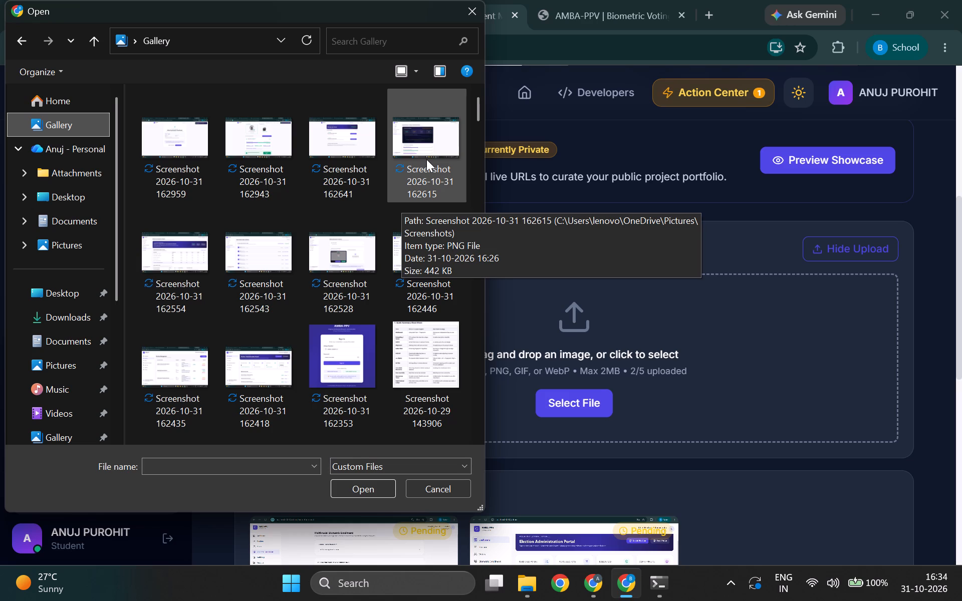
click(426, 159)
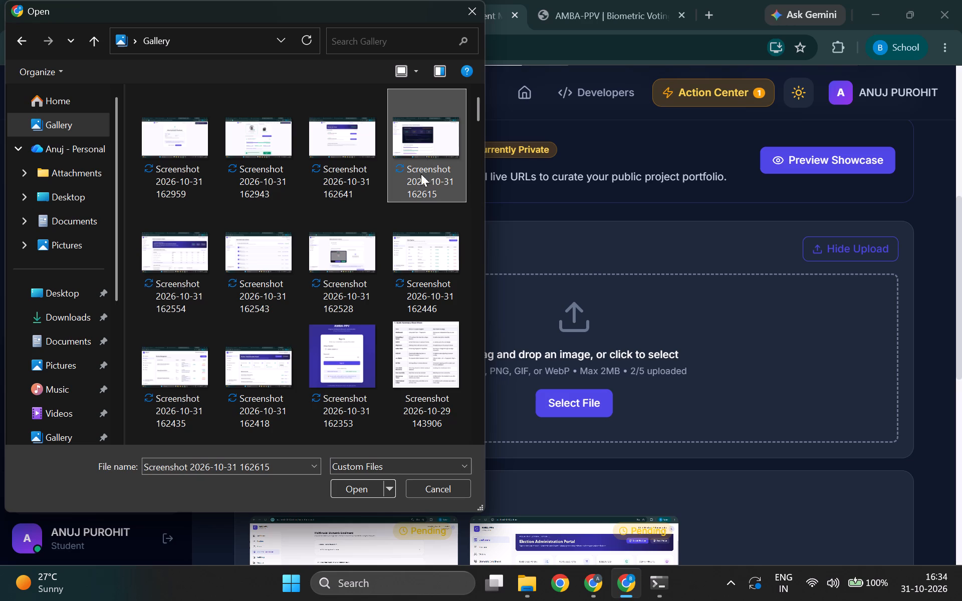
click(342, 486)
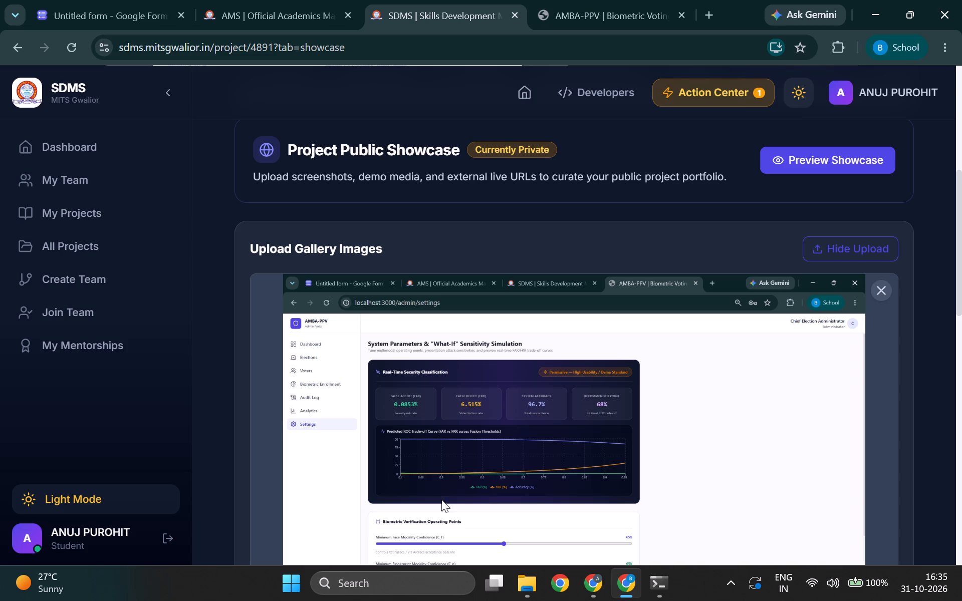
Caption the settings page screenshot "System Parameters" and upload it to the project gallery.
scroll(464, 465, down, 1)
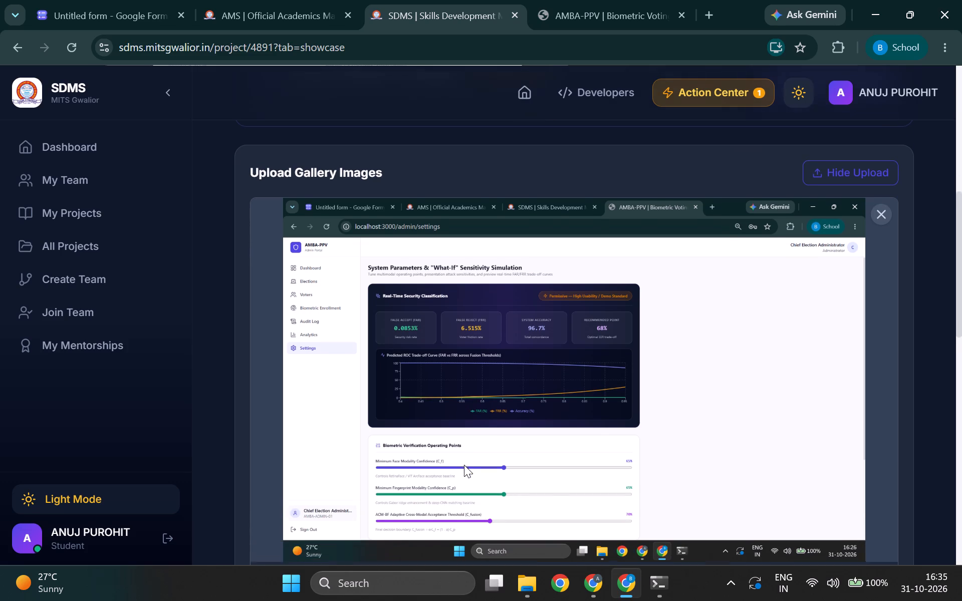
scroll(464, 465, down, 1)
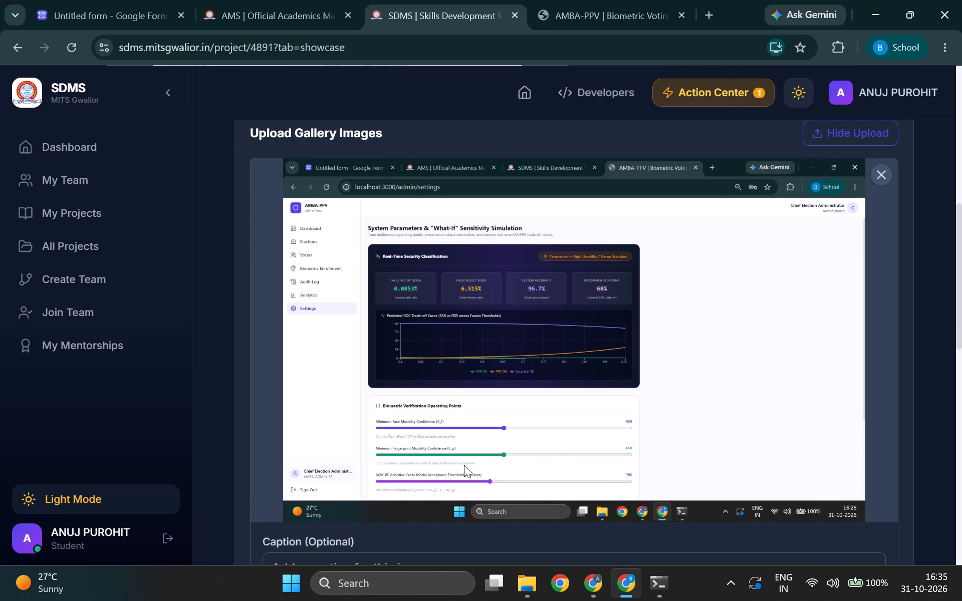
scroll(464, 465, down, 3)
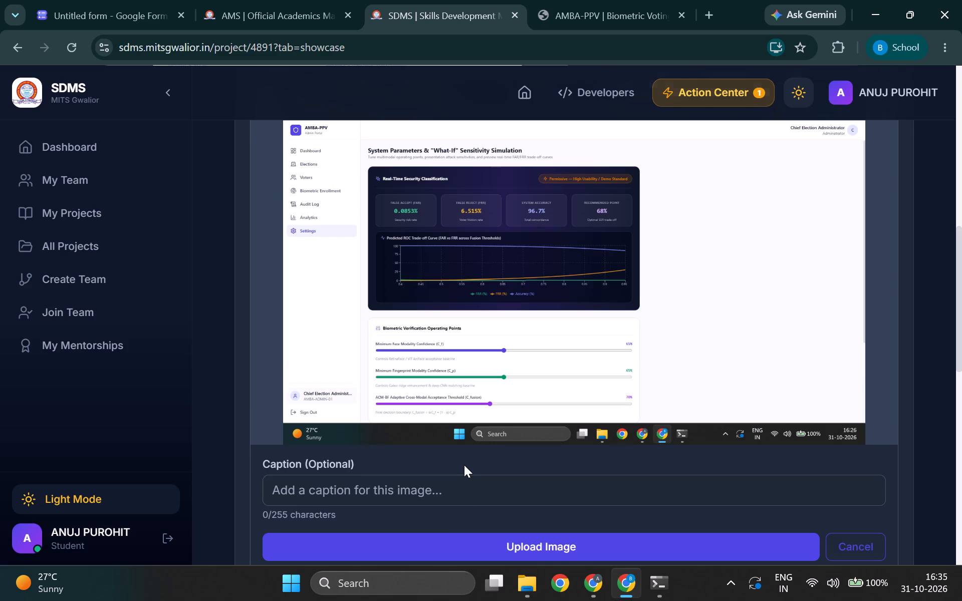
scroll(464, 465, down, 1)
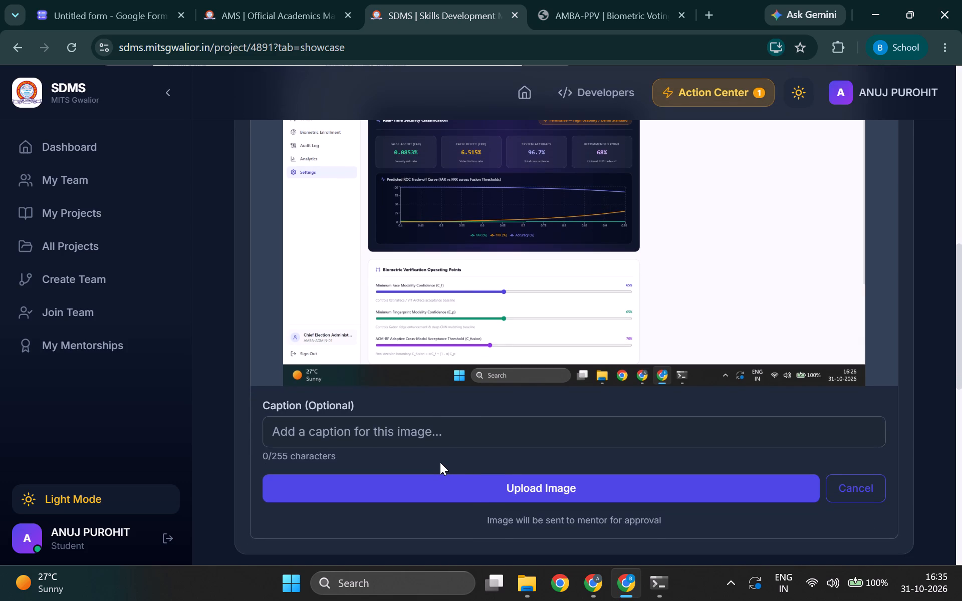
scroll(440, 462, up, 3)
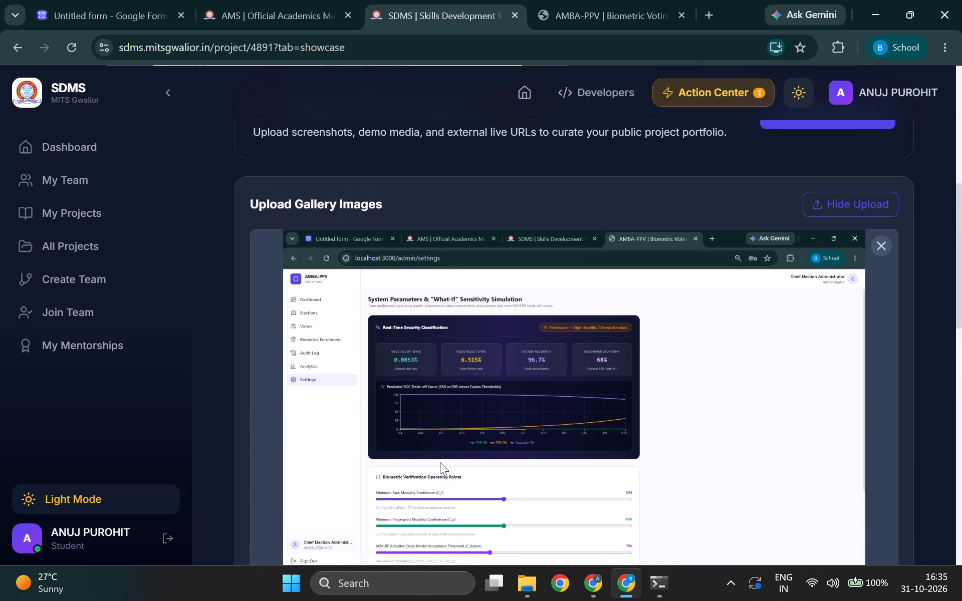
scroll(440, 462, down, 2)
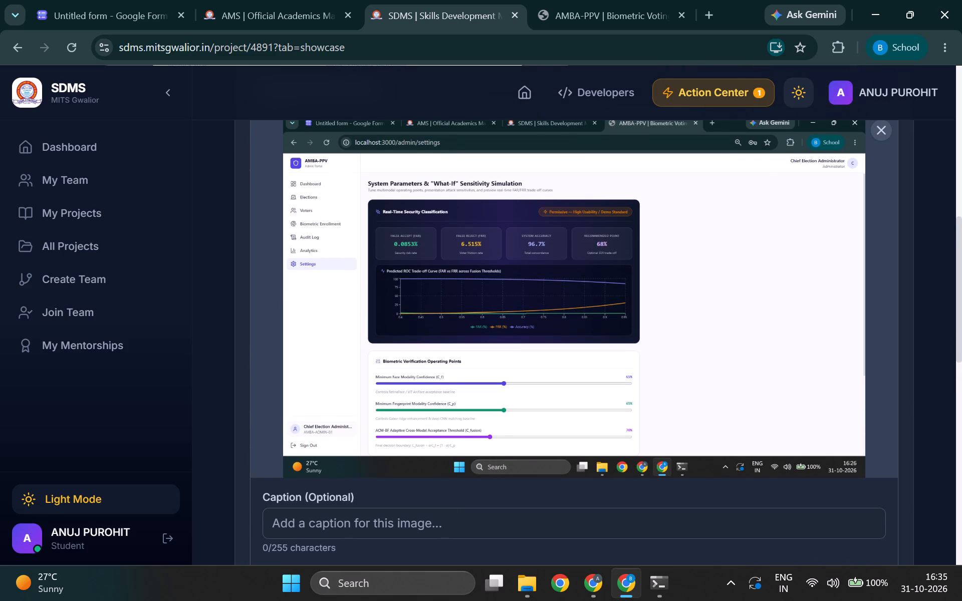
click(404, 525)
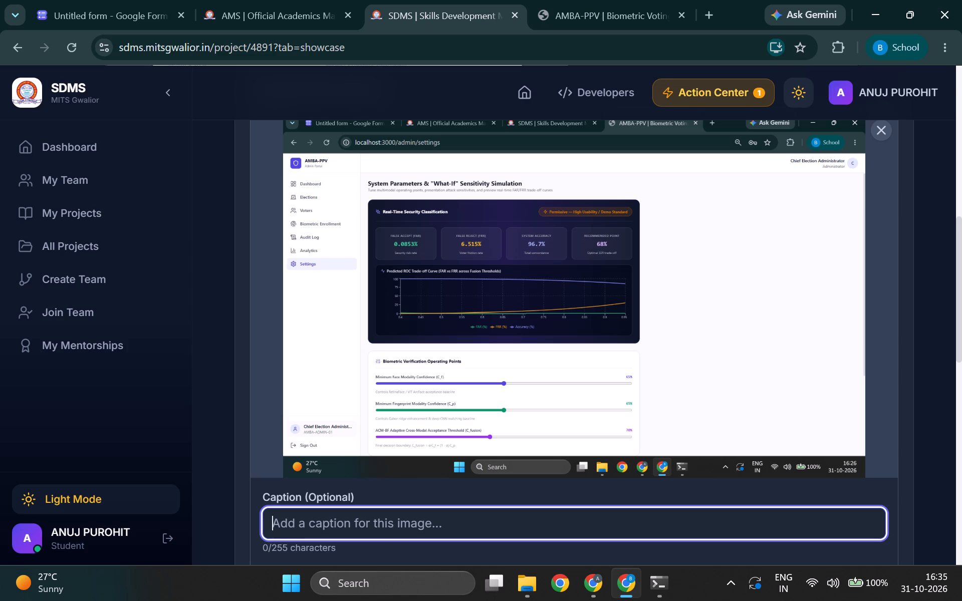
key(shift+s)
text(ystre)
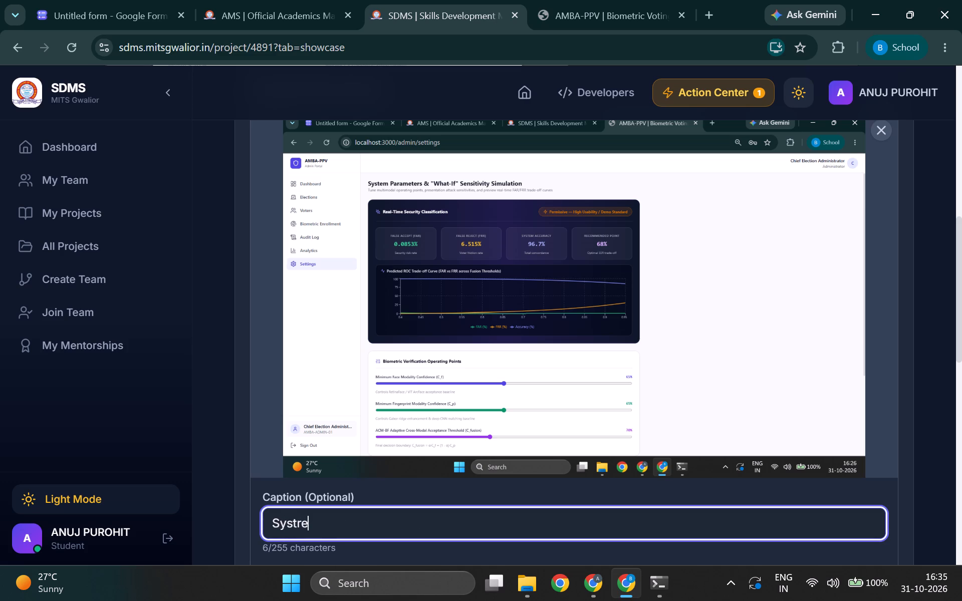
key(BackSpace)
key(BackSpace)
text(em)
key(space)
key(shift+p)
text(ara)
text(meter)
key(s)
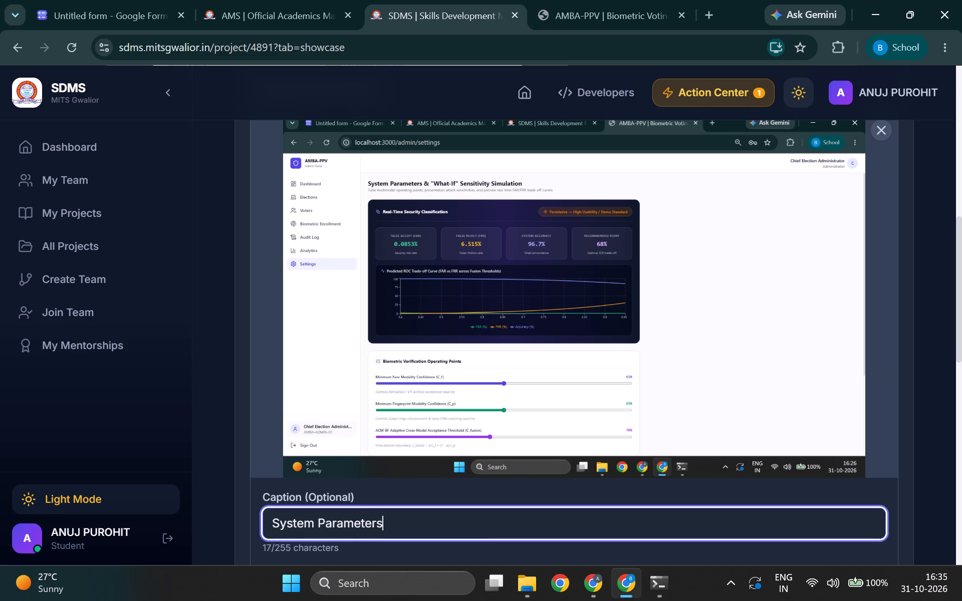
scroll(509, 501, down, 3)
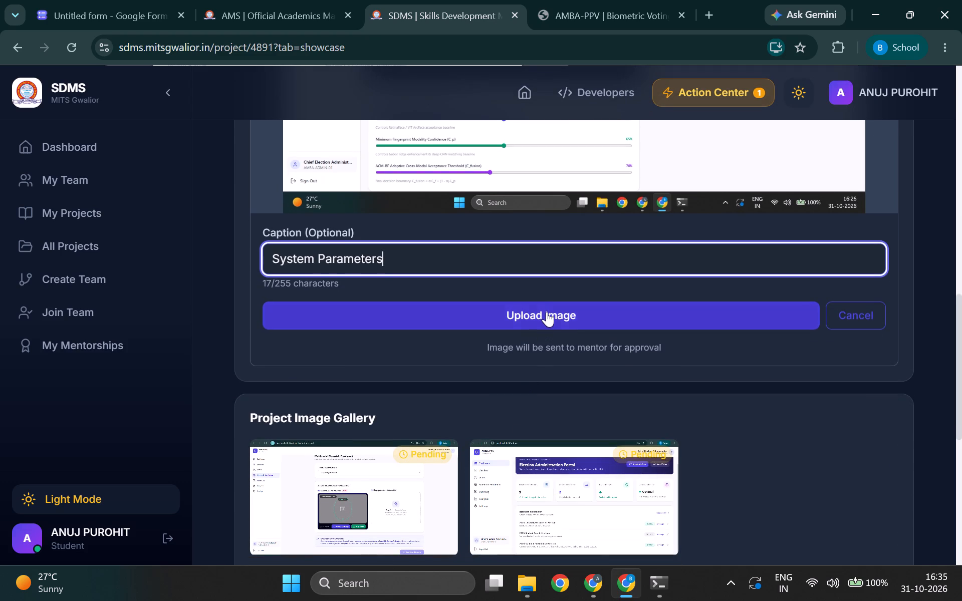
click(547, 311)
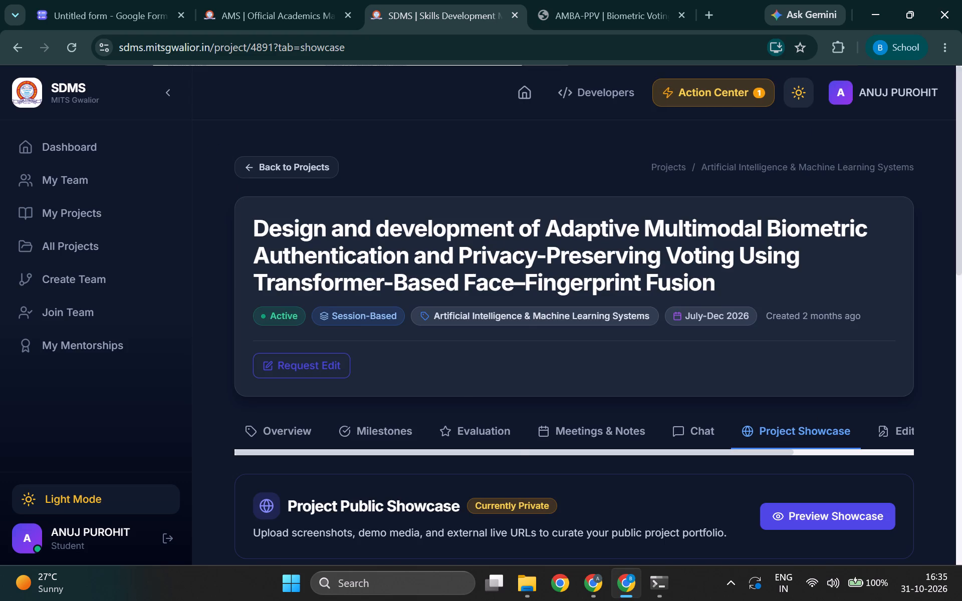
scroll(523, 429, down, 7)
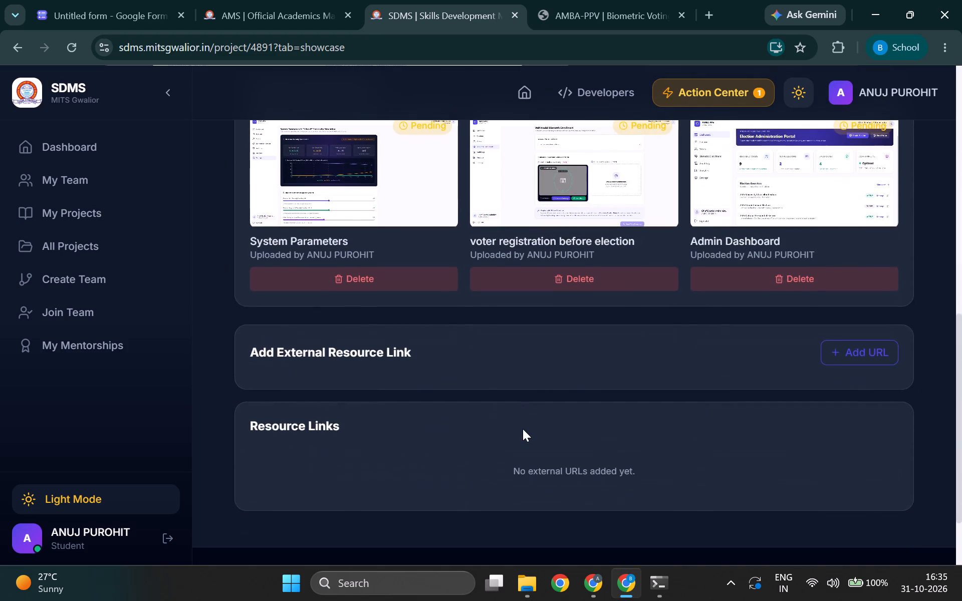
scroll(523, 429, up, 3)
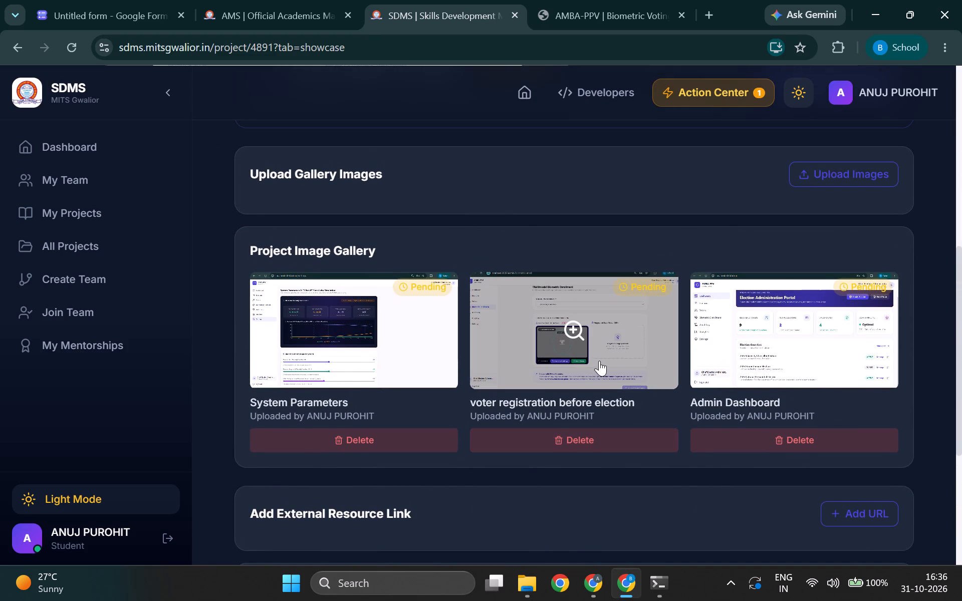
scroll(599, 361, left, 3)
scroll(631, 353, up, 1)
click(819, 227)
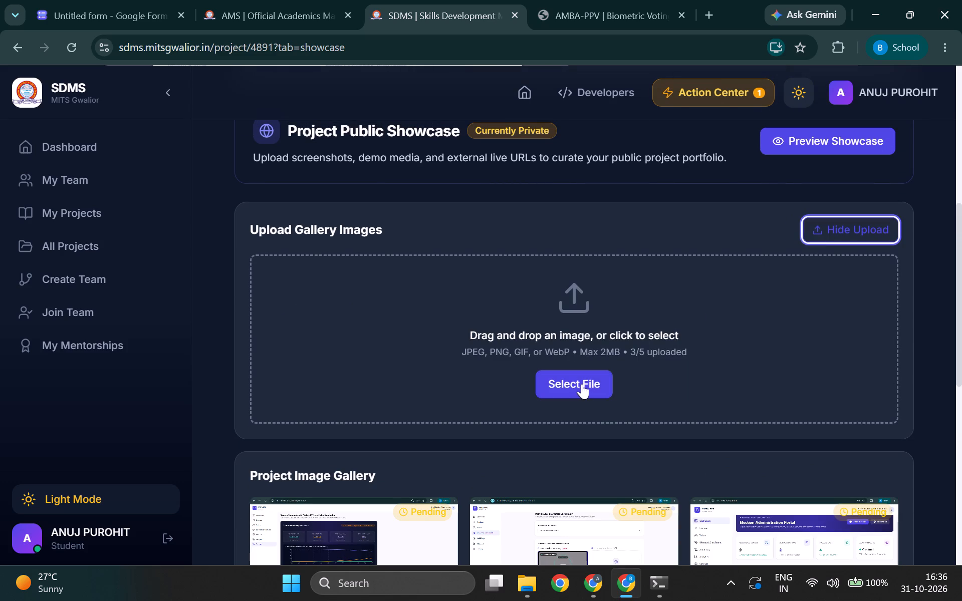
click(582, 384)
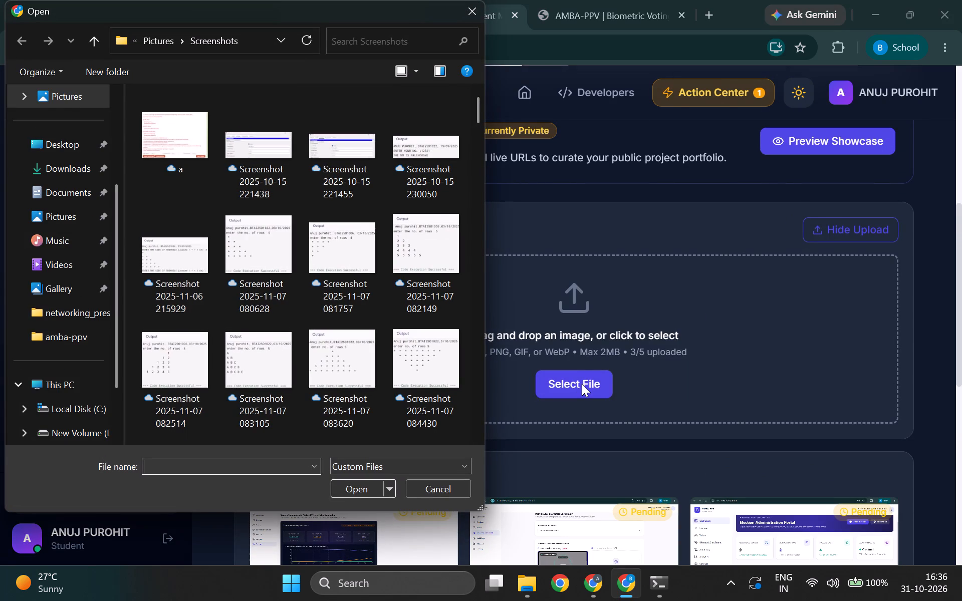
scroll(56, 210, up, 2)
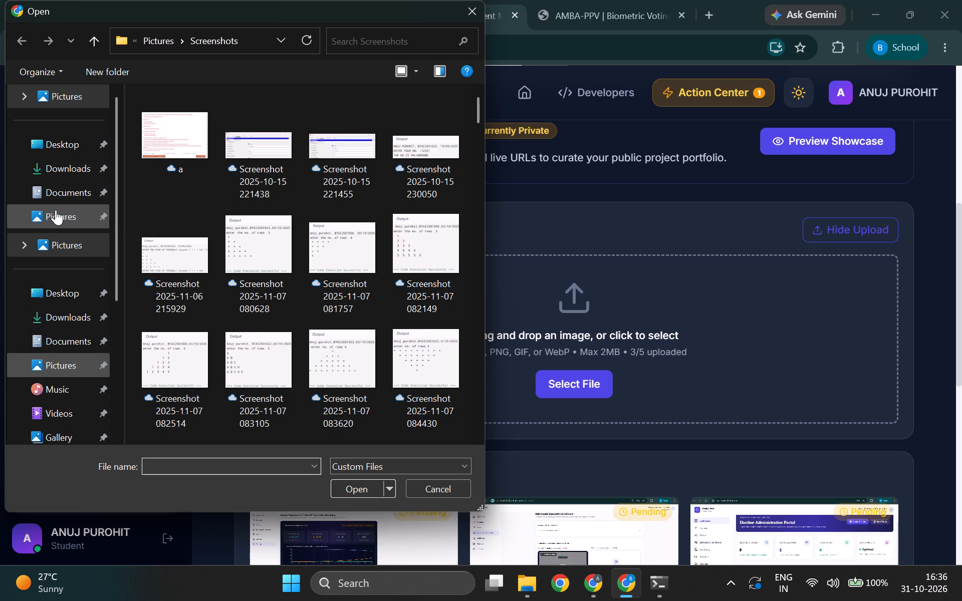
scroll(56, 210, up, 3)
click(64, 120)
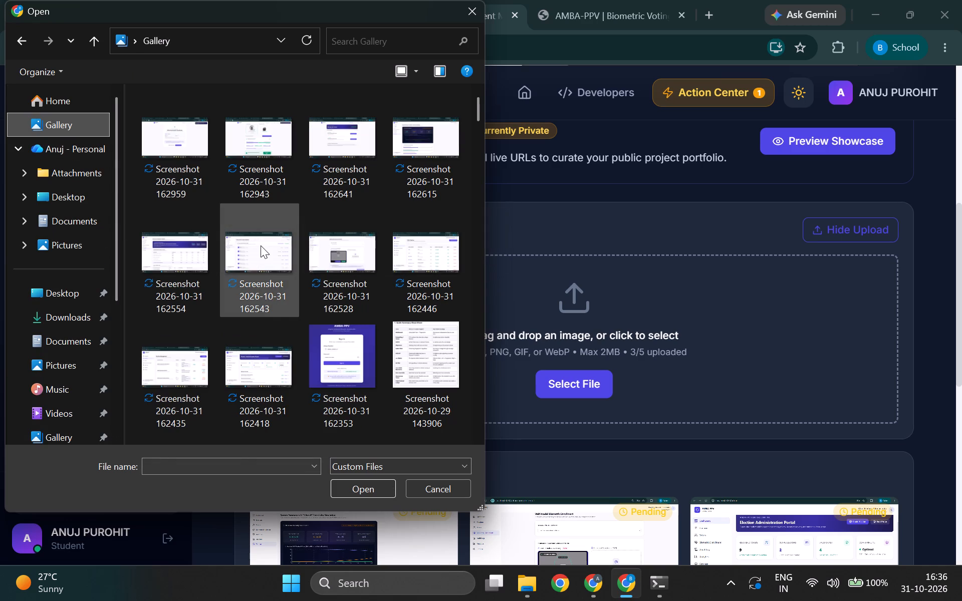
click(179, 265)
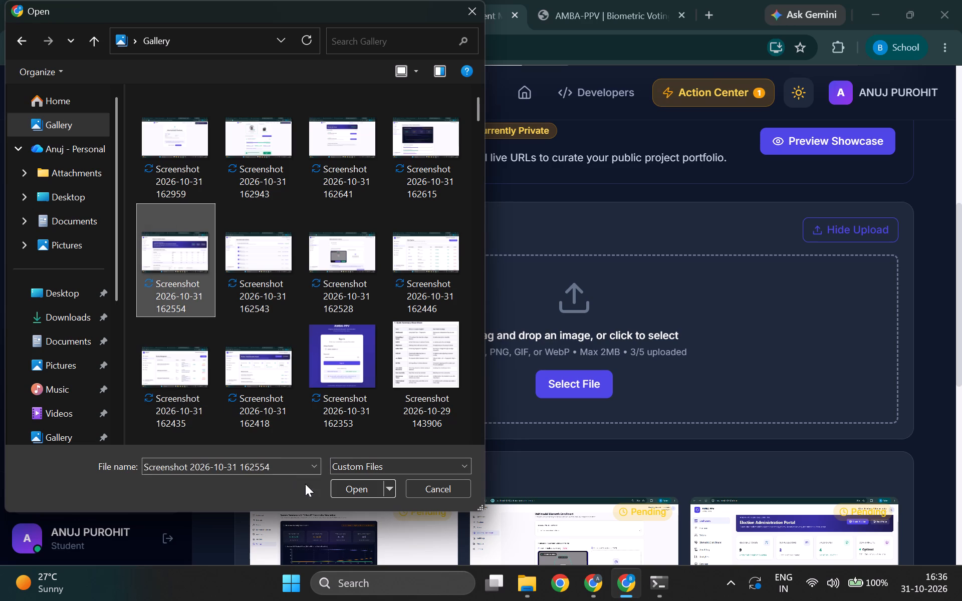
click(345, 487)
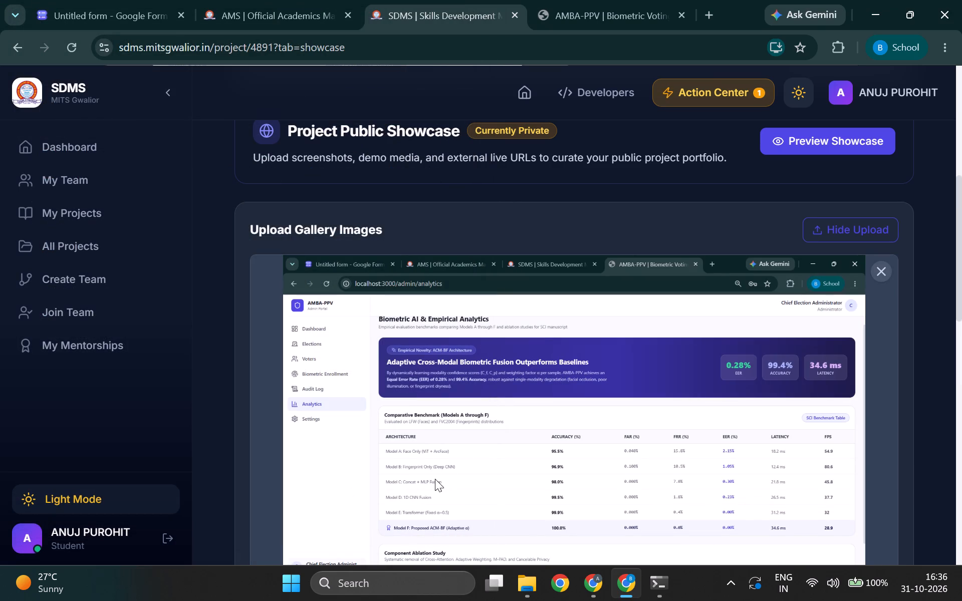
Caption the biometric analytics screenshot "System's Accuracy" and upload it to the project gallery.
scroll(487, 454, down, 1)
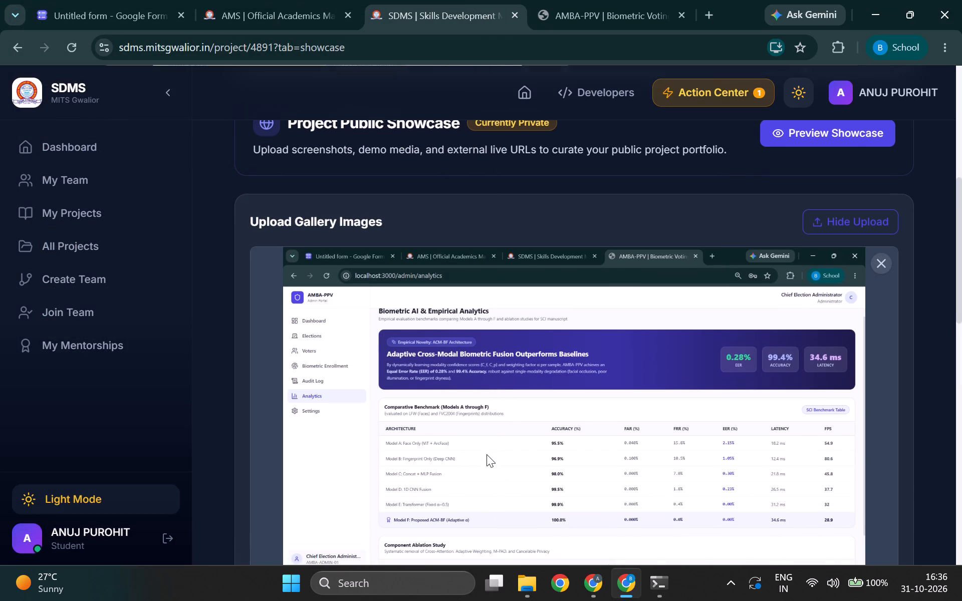
scroll(487, 454, down, 3)
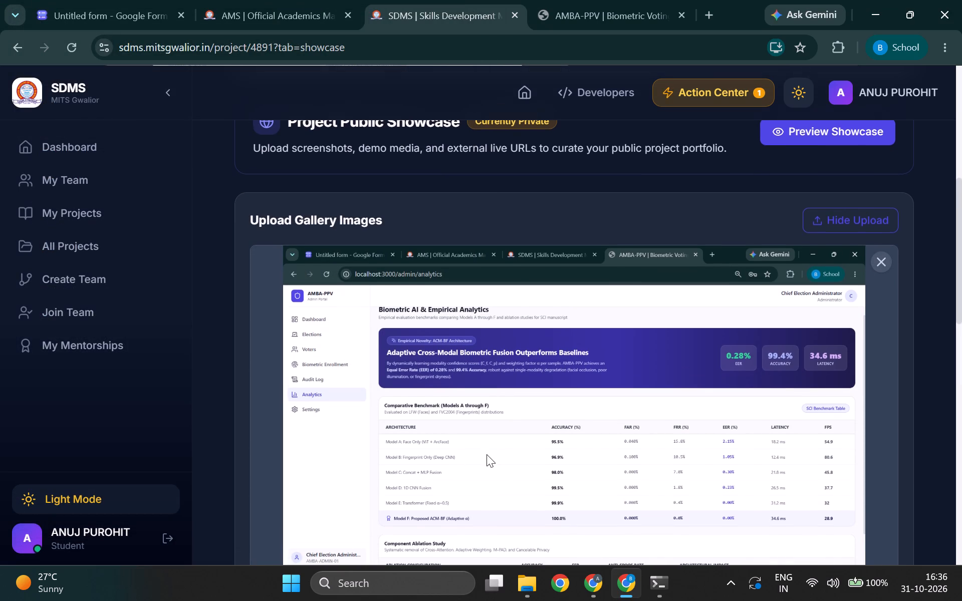
scroll(487, 454, down, 2)
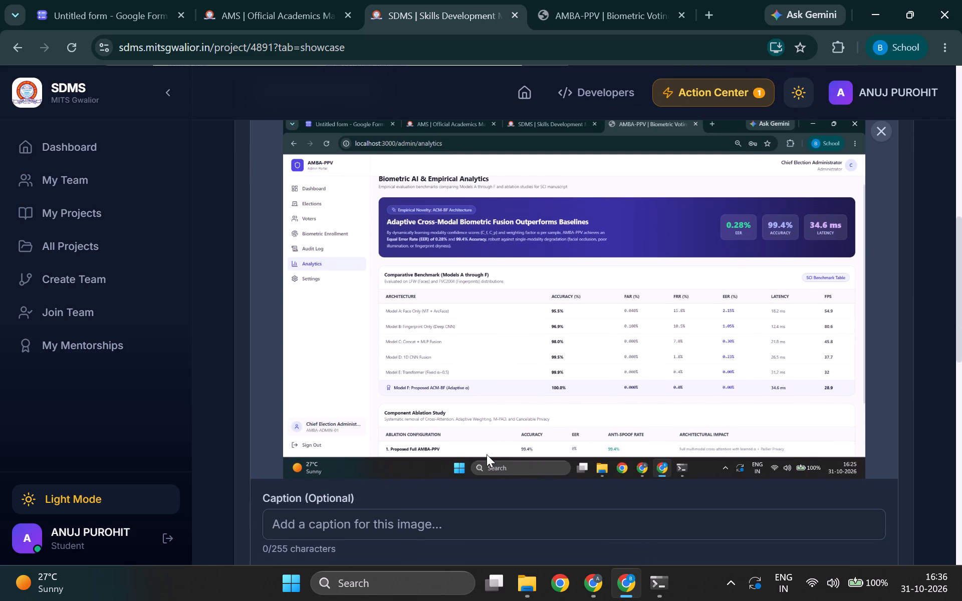
scroll(487, 454, down, 2)
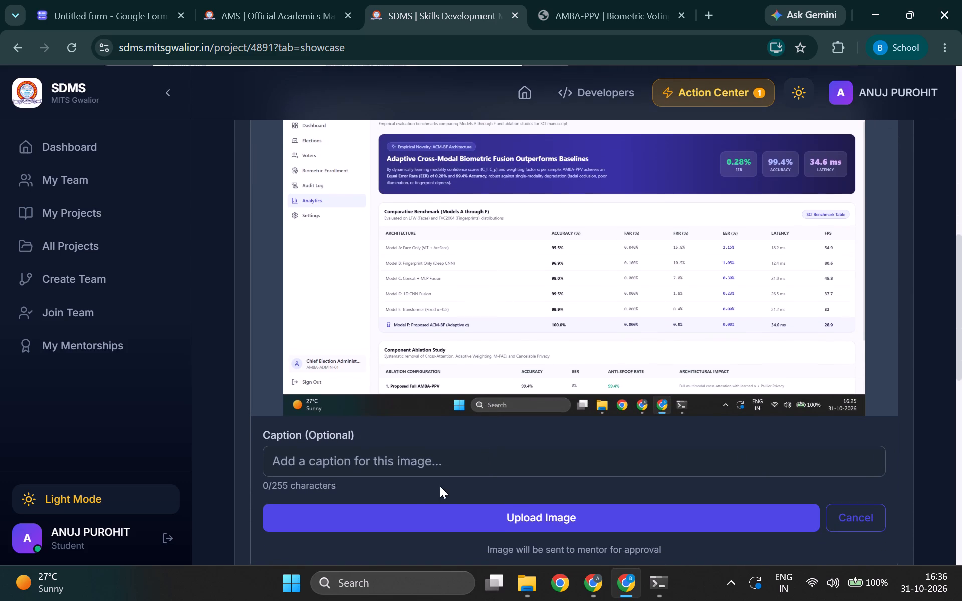
click(416, 461)
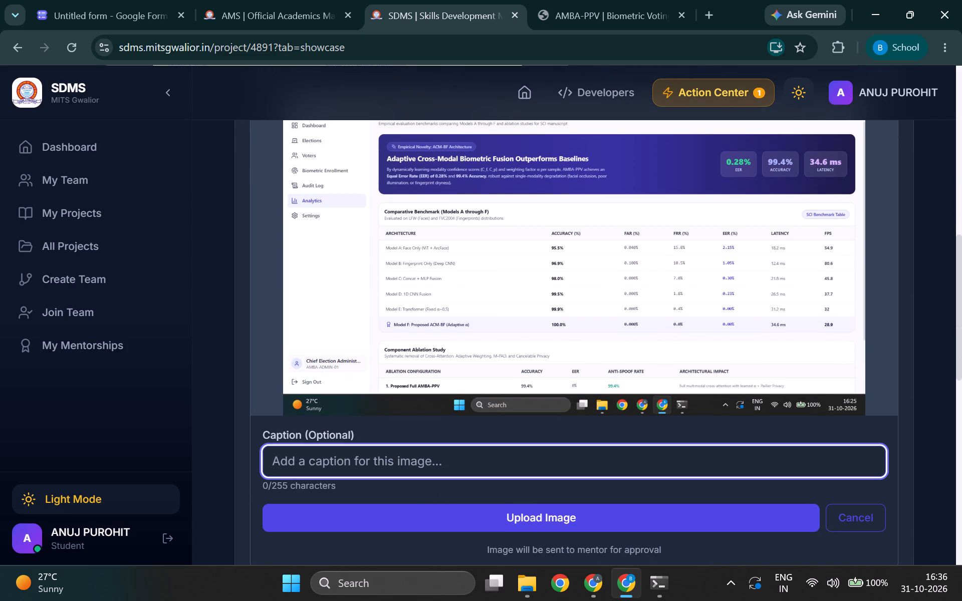
key(m)
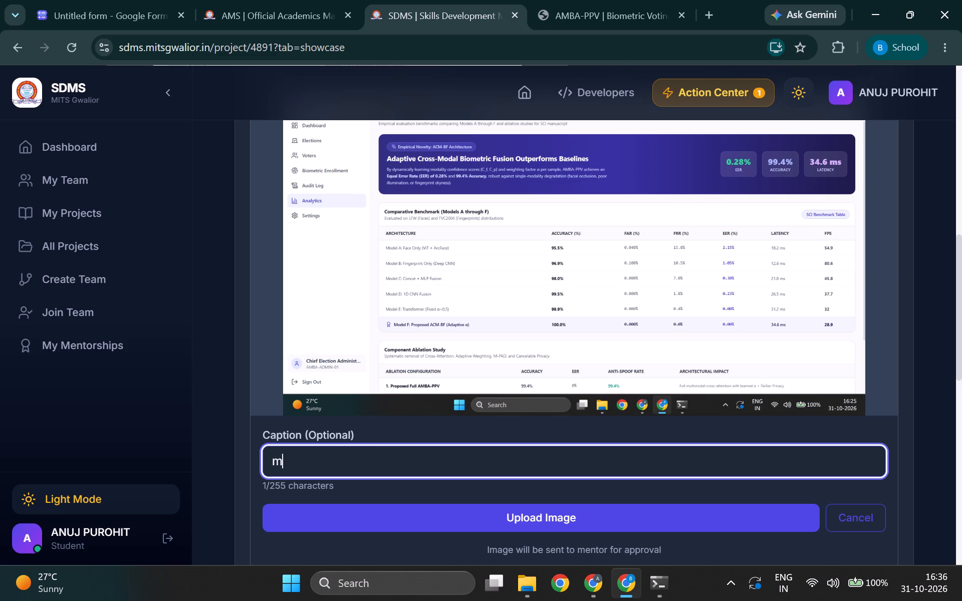
key(BackSpace)
key(shift+s)
text(ystems)
key(BackSpace)
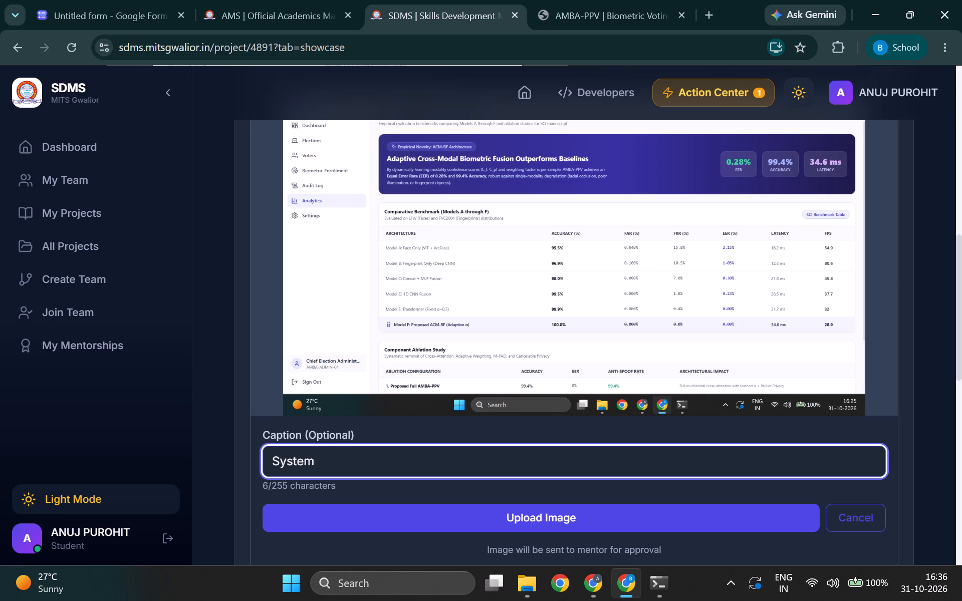
text('s)
key(space)
key(shift+a)
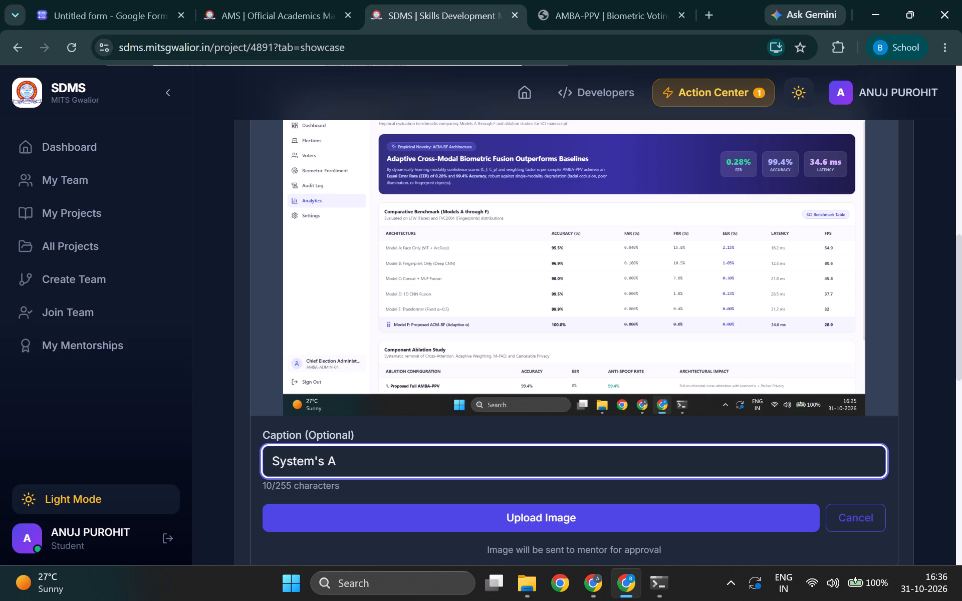
text(ccue)
key(BackSpace)
text(racy)
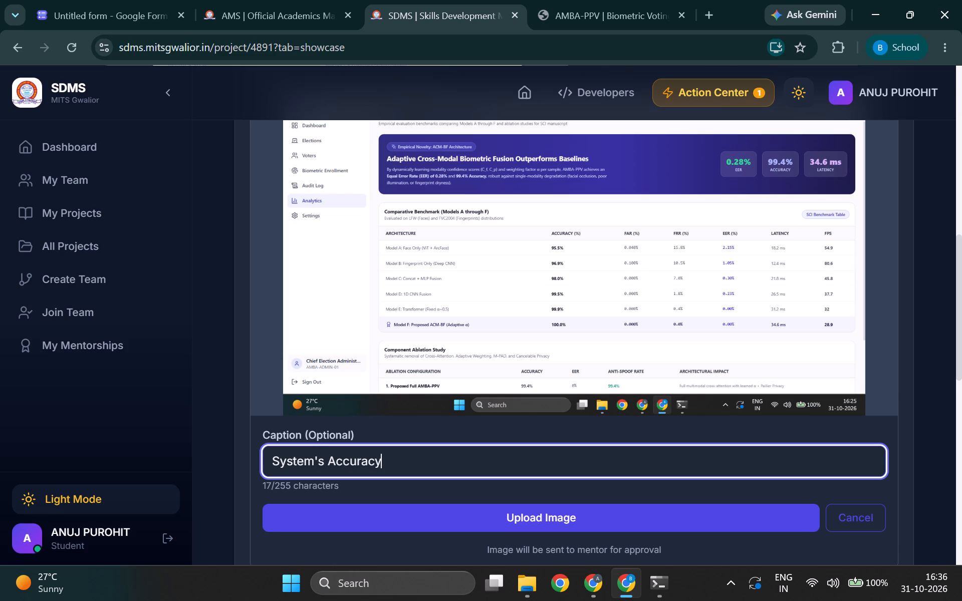
key(space)
click(416, 524)
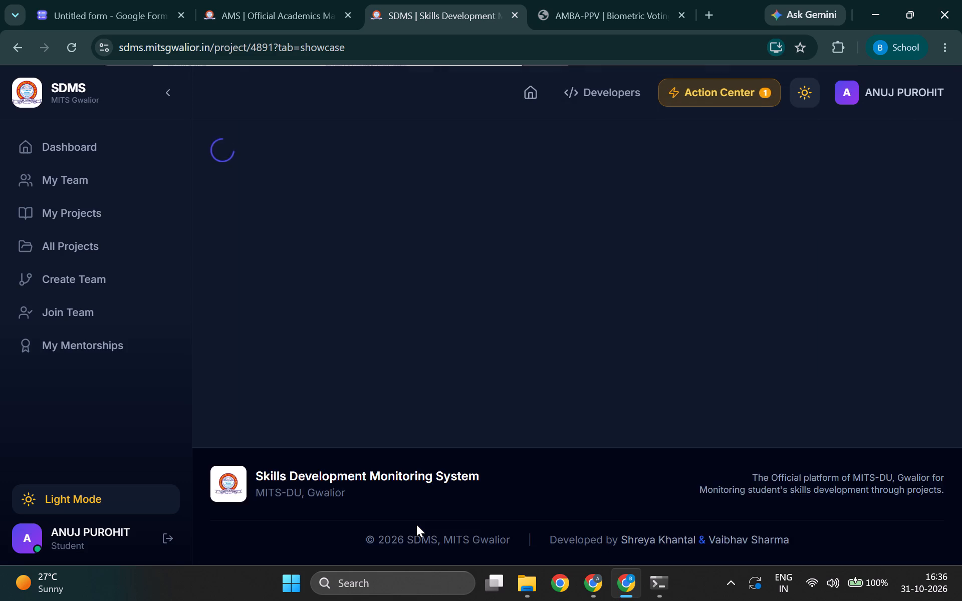
scroll(542, 426, down, 4)
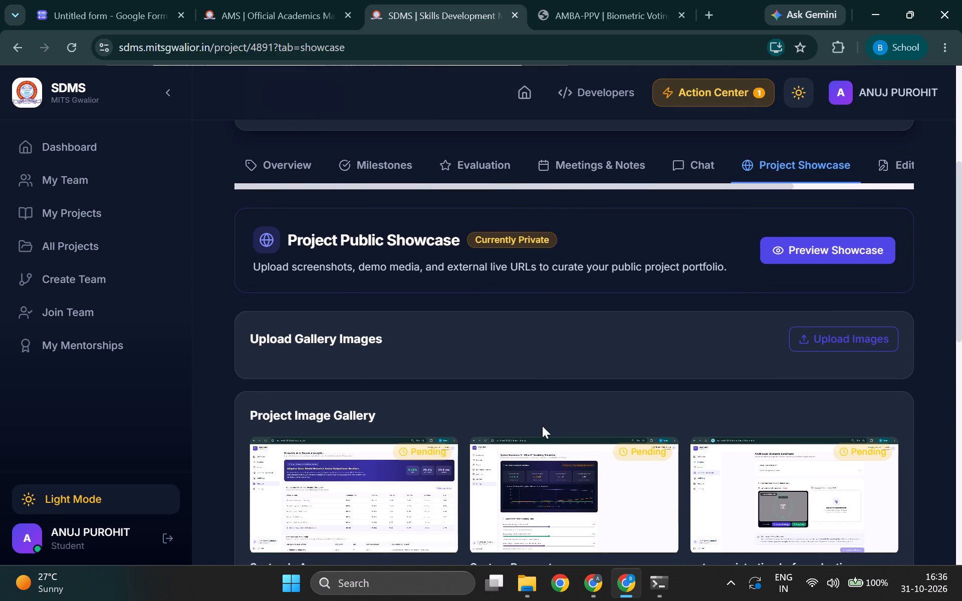
scroll(542, 426, down, 1)
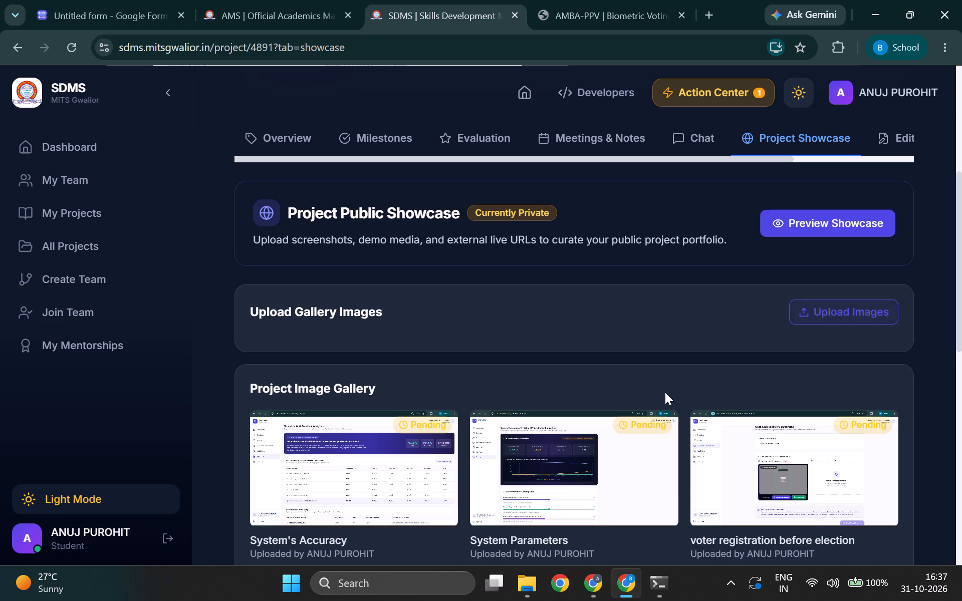
scroll(665, 392, down, 4)
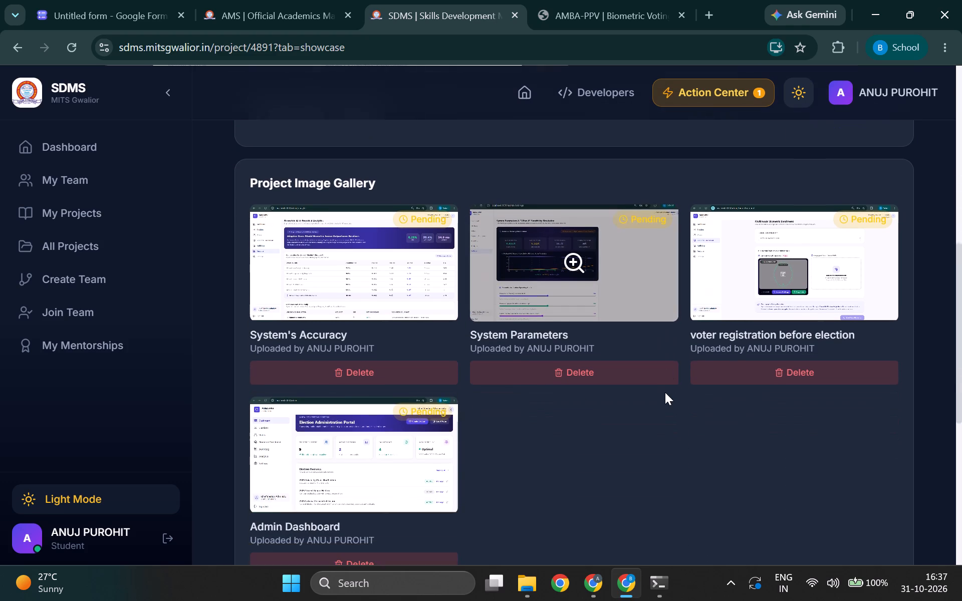
scroll(665, 392, down, 1)
scroll(665, 392, up, 3)
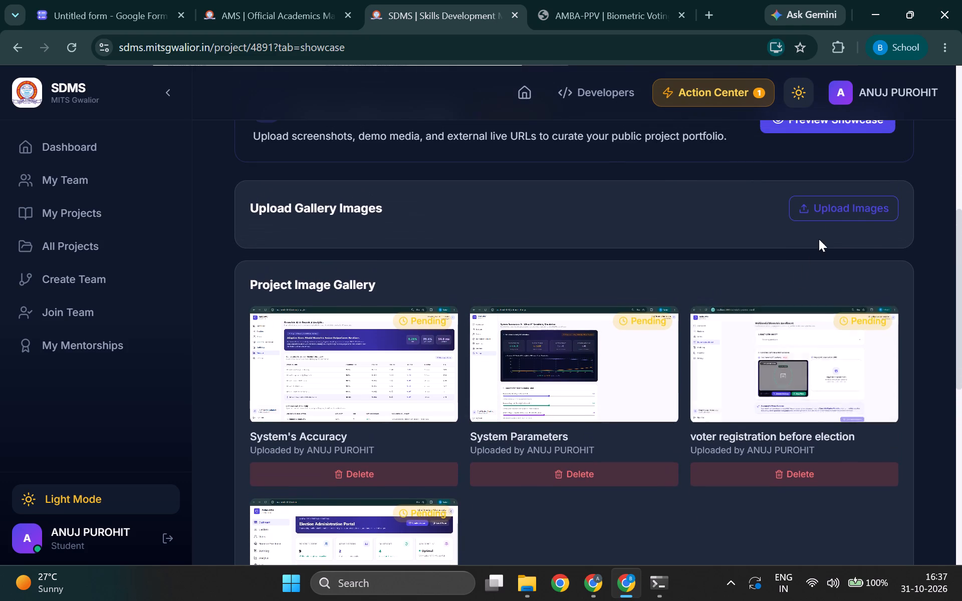
click(834, 209)
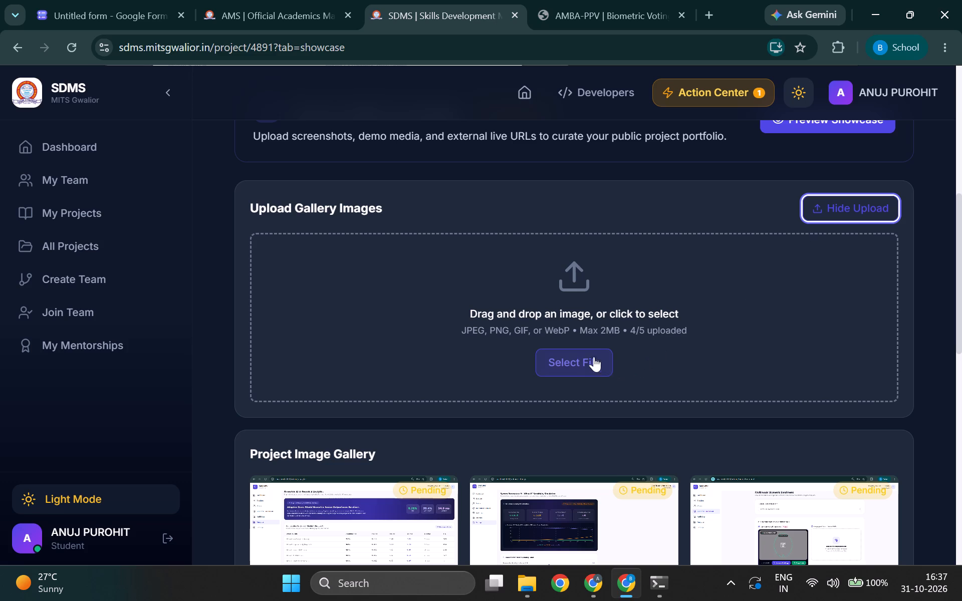
click(585, 363)
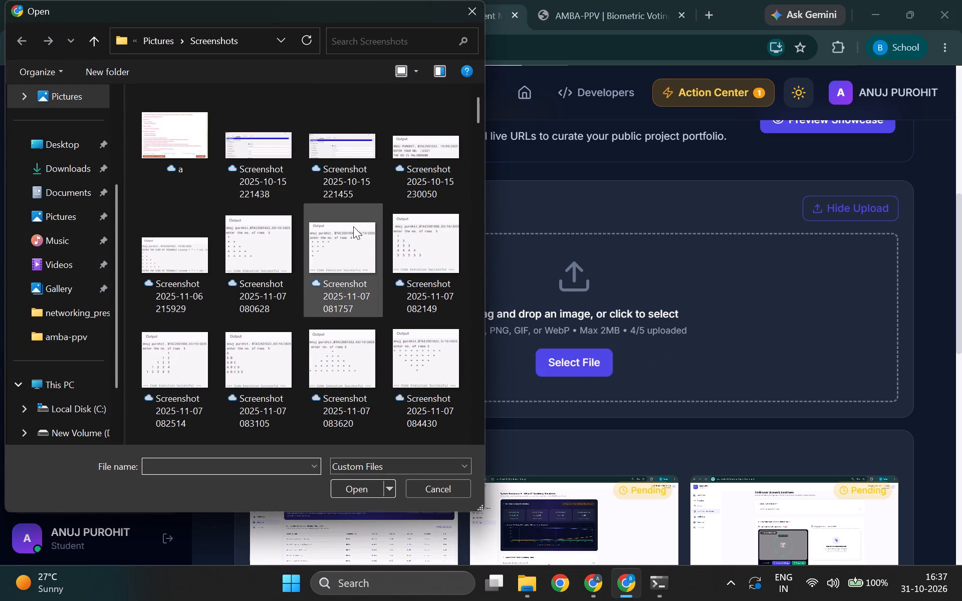
scroll(47, 186, up, 4)
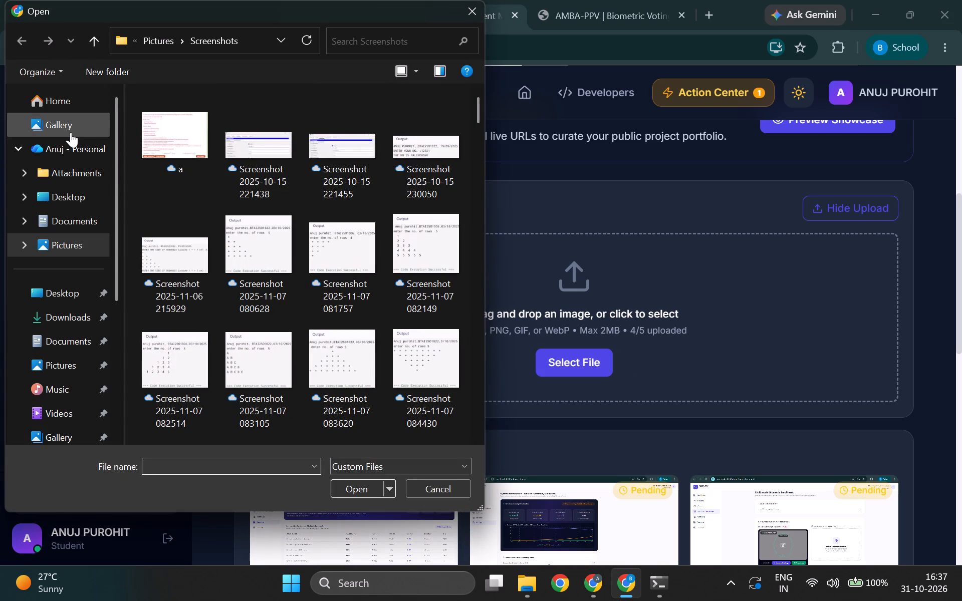
click(71, 132)
click(255, 139)
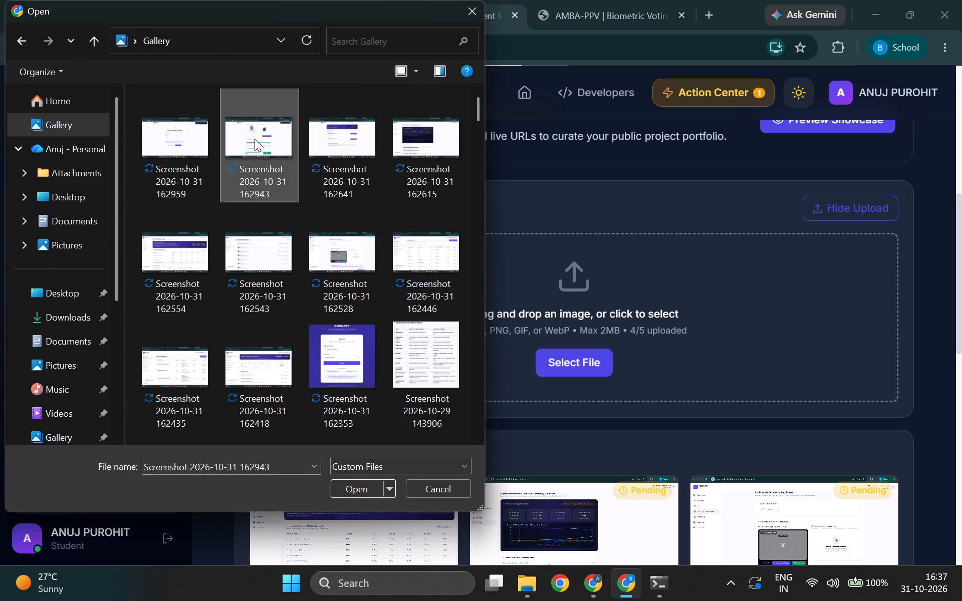
click(353, 487)
Caption the biometric authentication screenshot "Real Time Verification of voter at the time of voting" and upload it to the project gallery.
scroll(545, 408, down, 3)
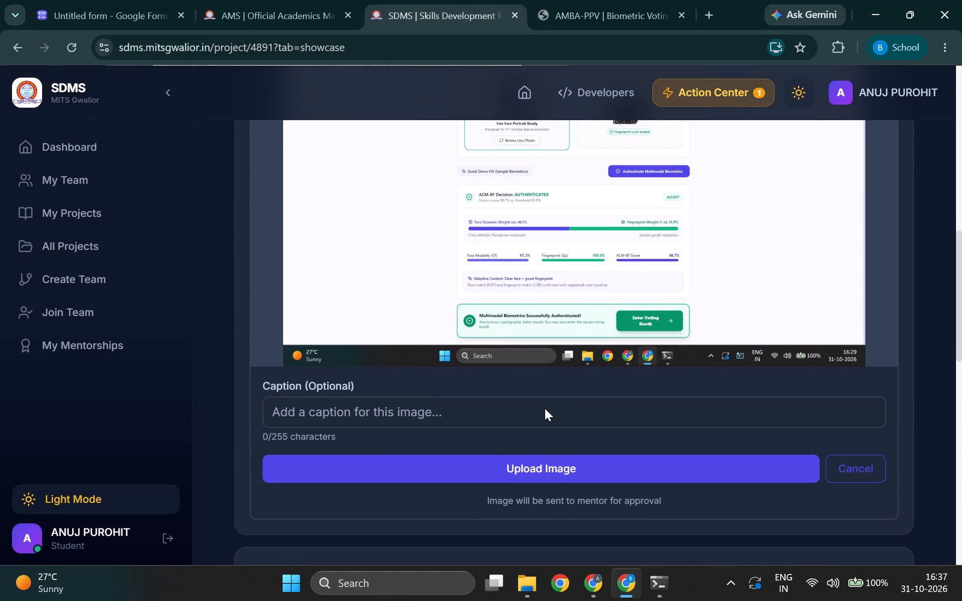
click(448, 411)
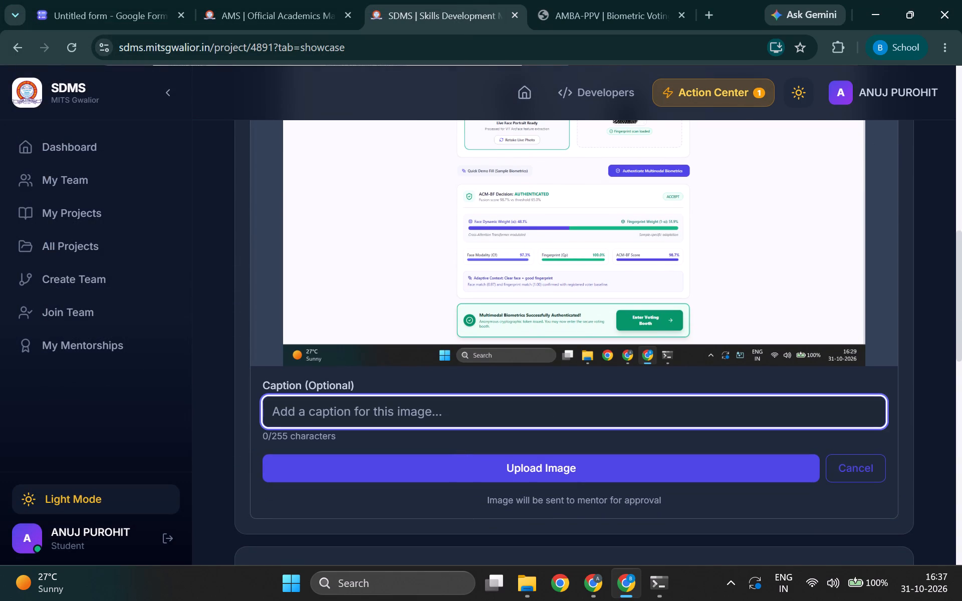
text(at)
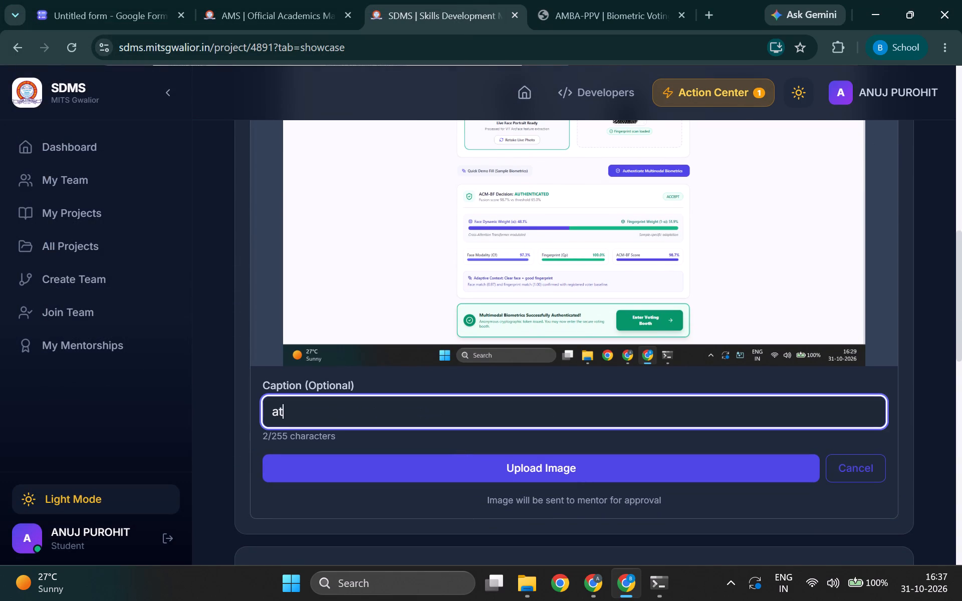
key(BackSpace)
key(BackSpace)
key(shift+a)
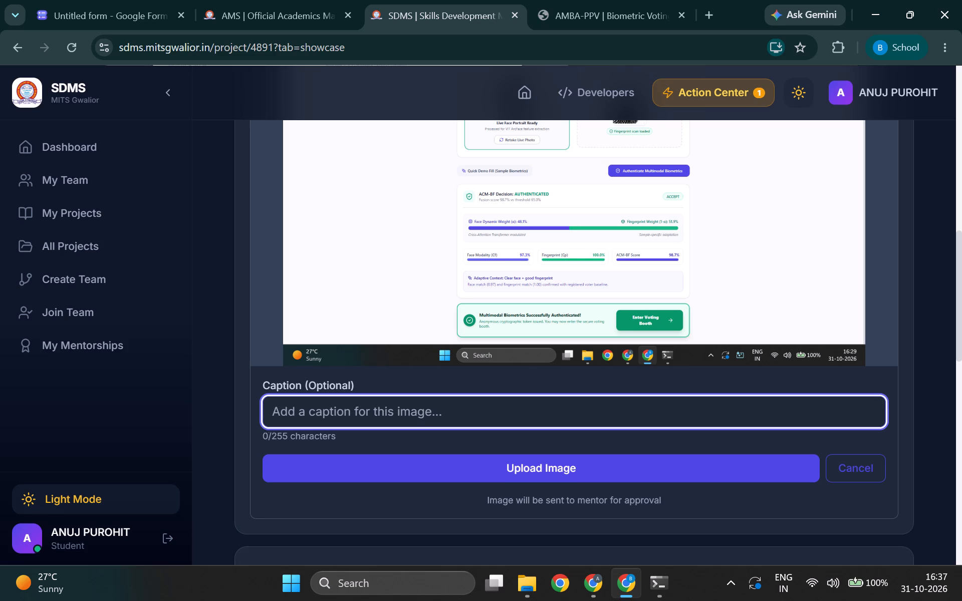
key(BackSpace)
key(shift+v)
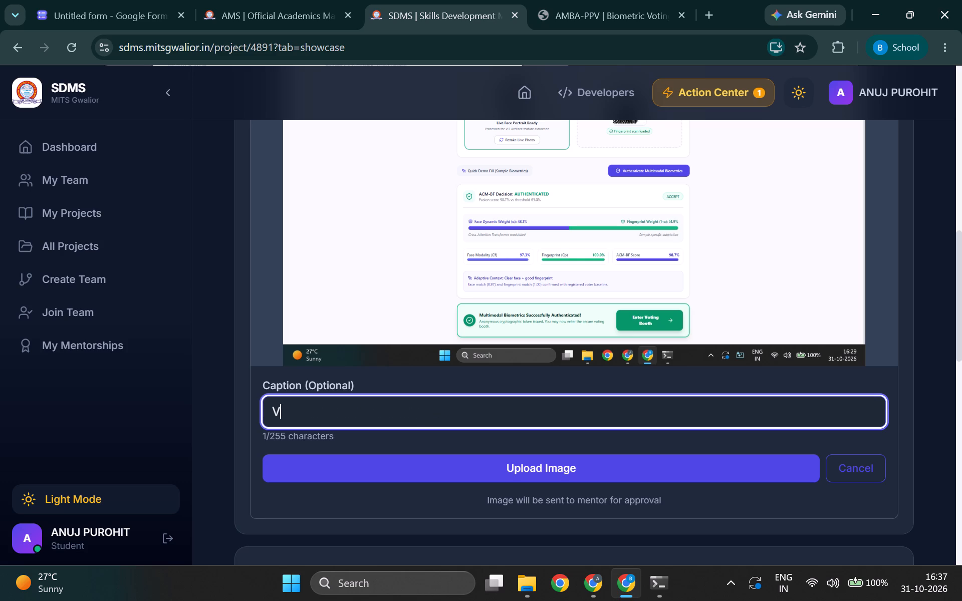
text(erifi)
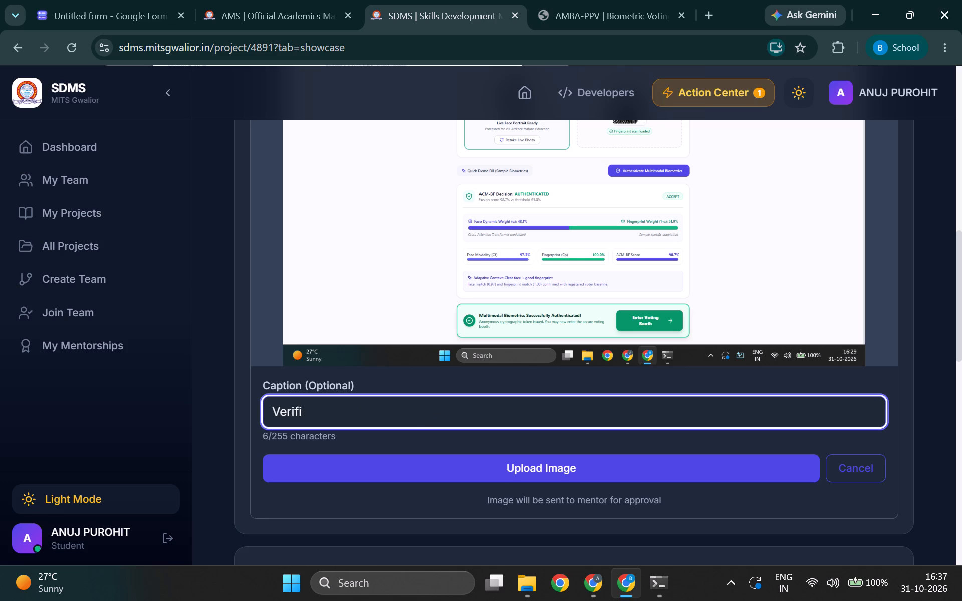
text(cation of voter at the ti)
text(me of)
key(space)
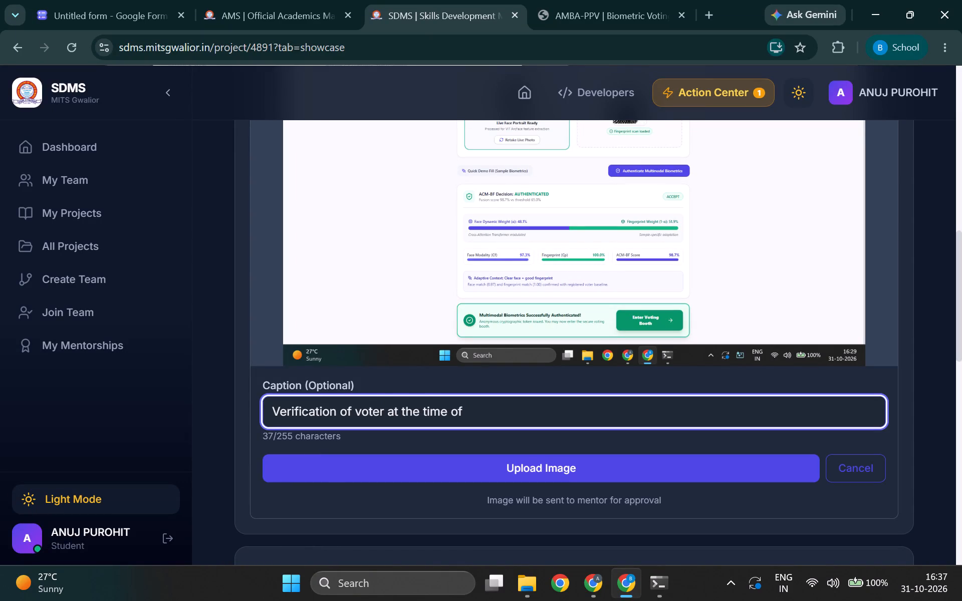
text(voting)
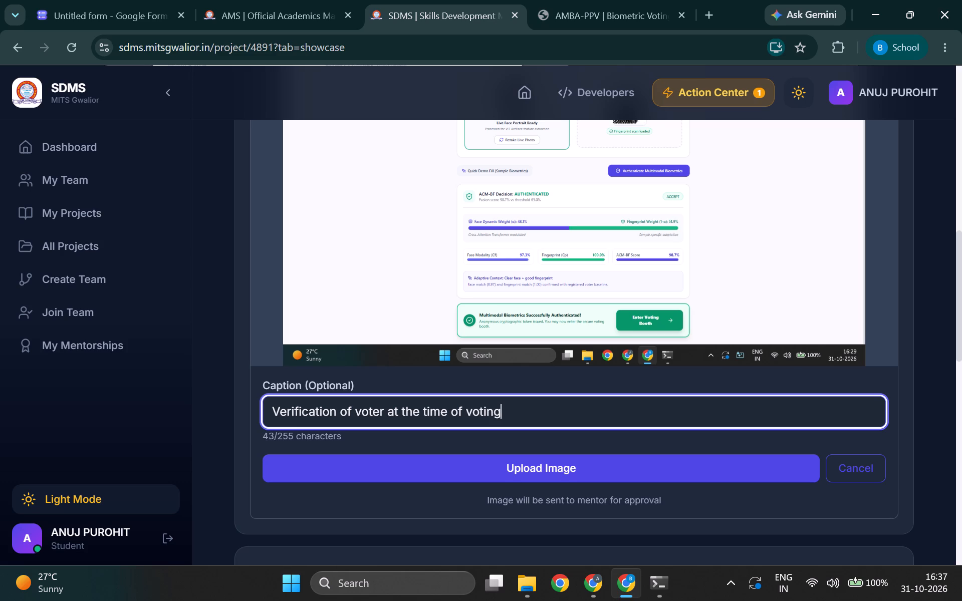
click(273, 411)
text(Real Time)
key(space)
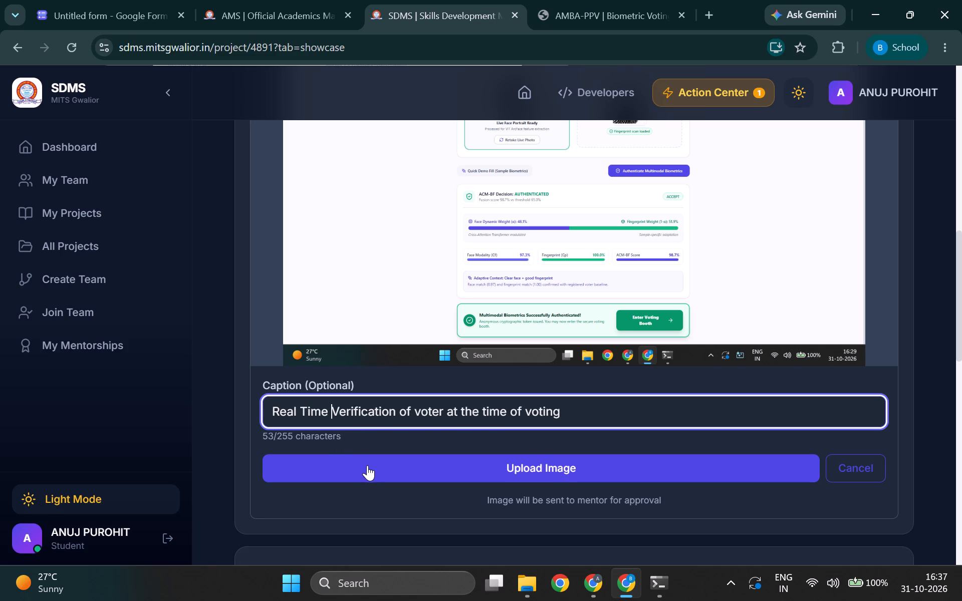
click(374, 471)
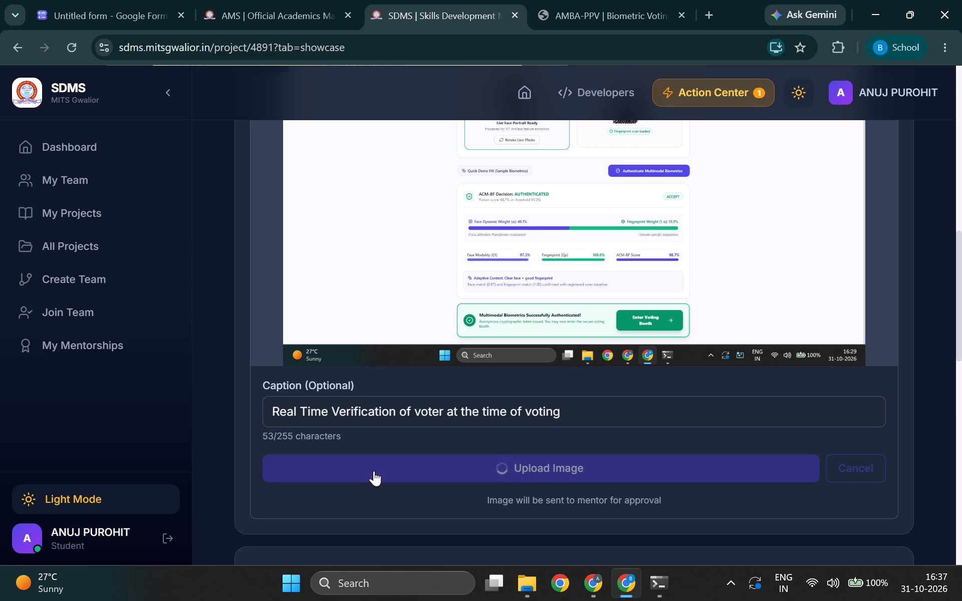
Open the public showcase preview and look through the project's thumbnail, details and description.
scroll(465, 415, down, 1)
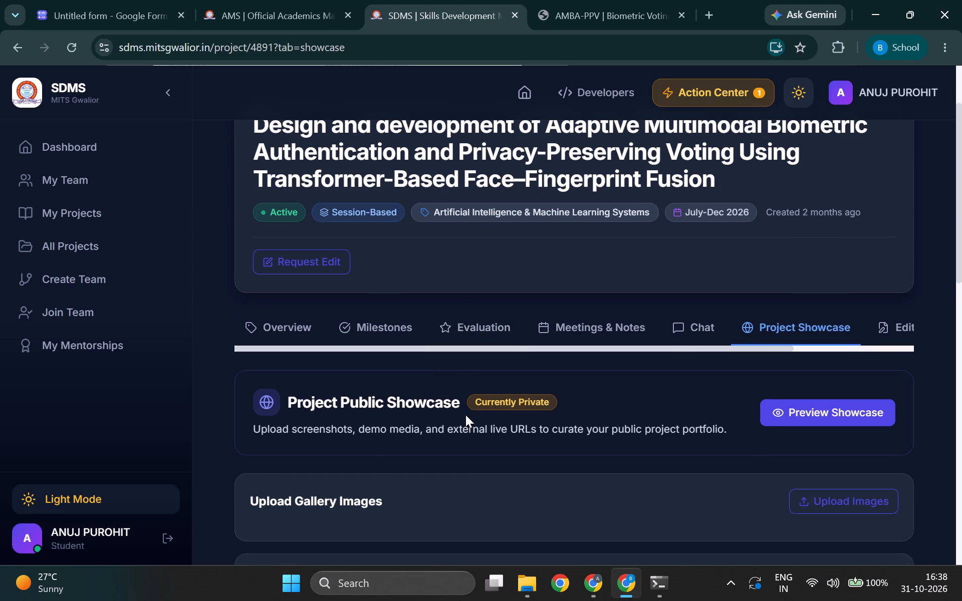
scroll(465, 415, down, 1)
click(791, 332)
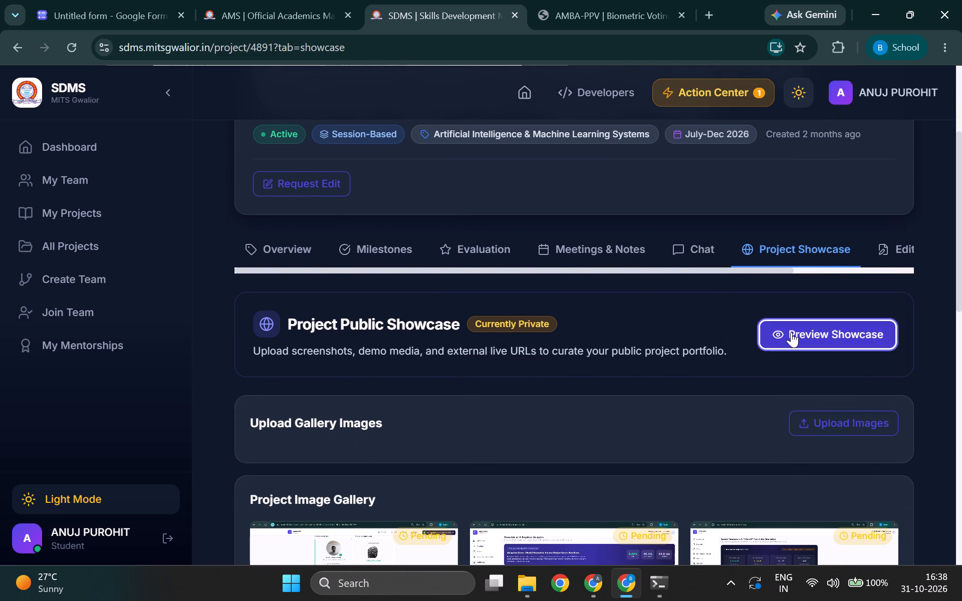
scroll(484, 450, down, 4)
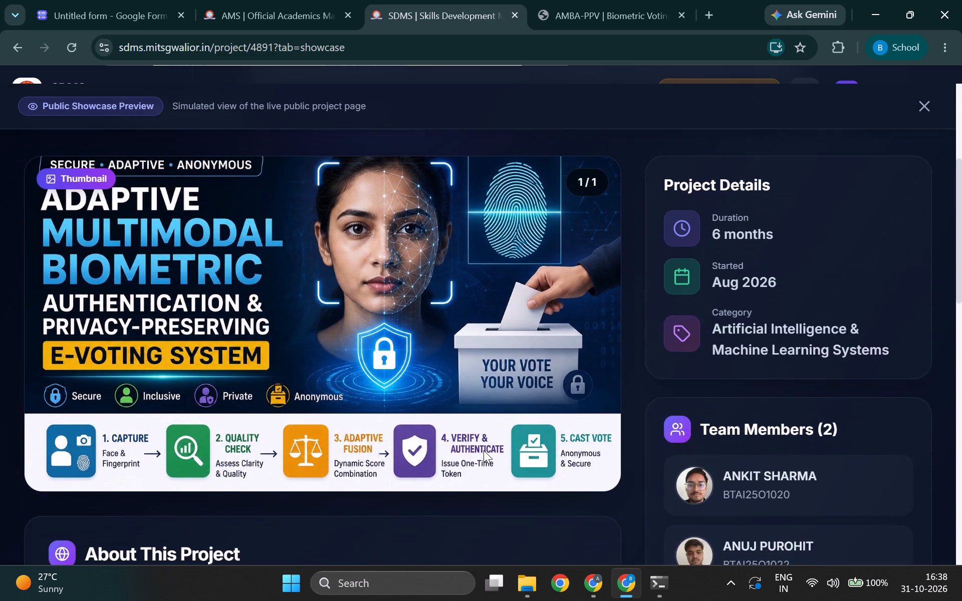
scroll(484, 450, down, 8)
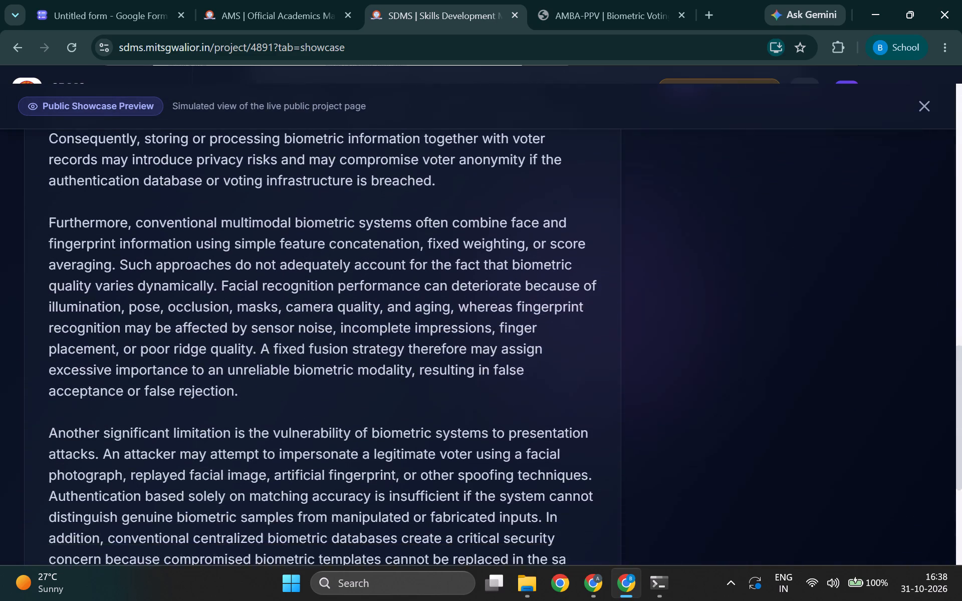
scroll(484, 450, down, 3)
scroll(484, 450, up, 11)
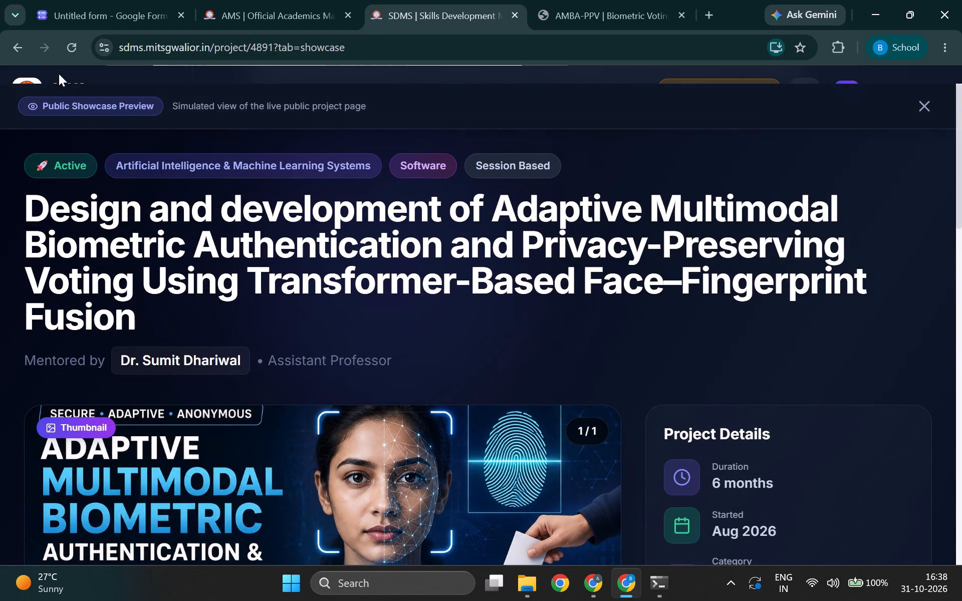
Go back to the student dashboard and review the Action Center's project link task, items under faculty review and graded evaluations.
click(17, 50)
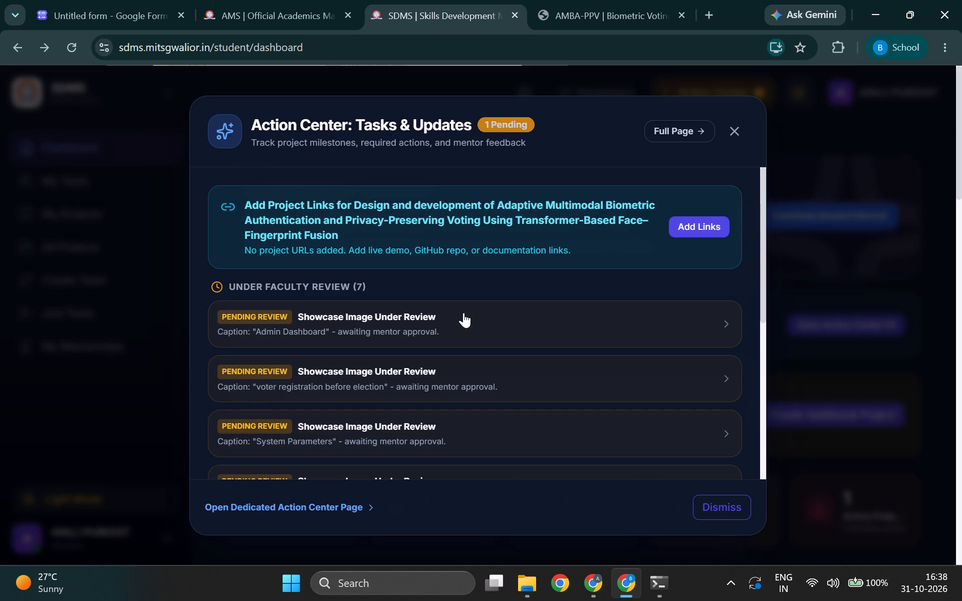
scroll(463, 313, down, 1)
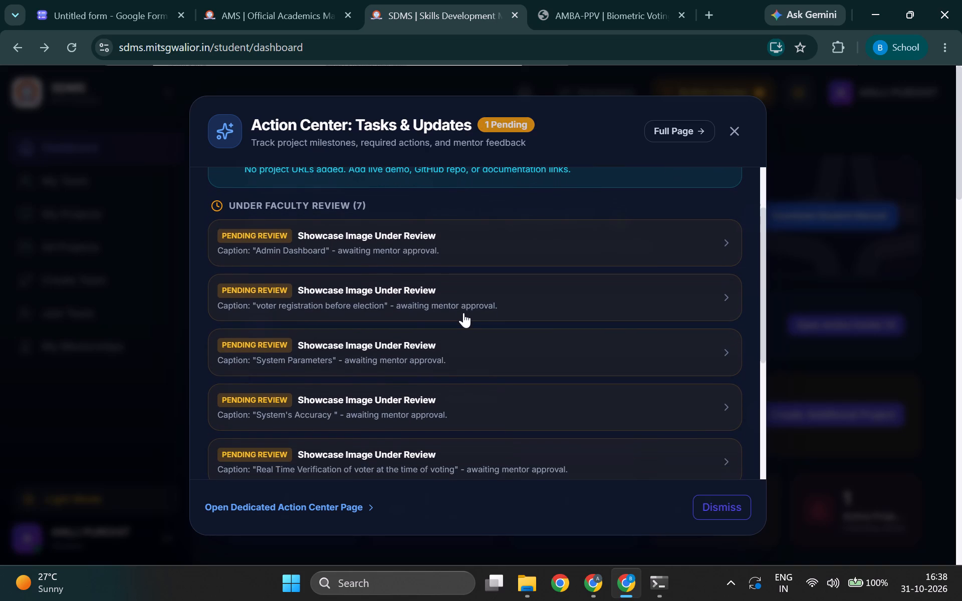
scroll(463, 313, down, 2)
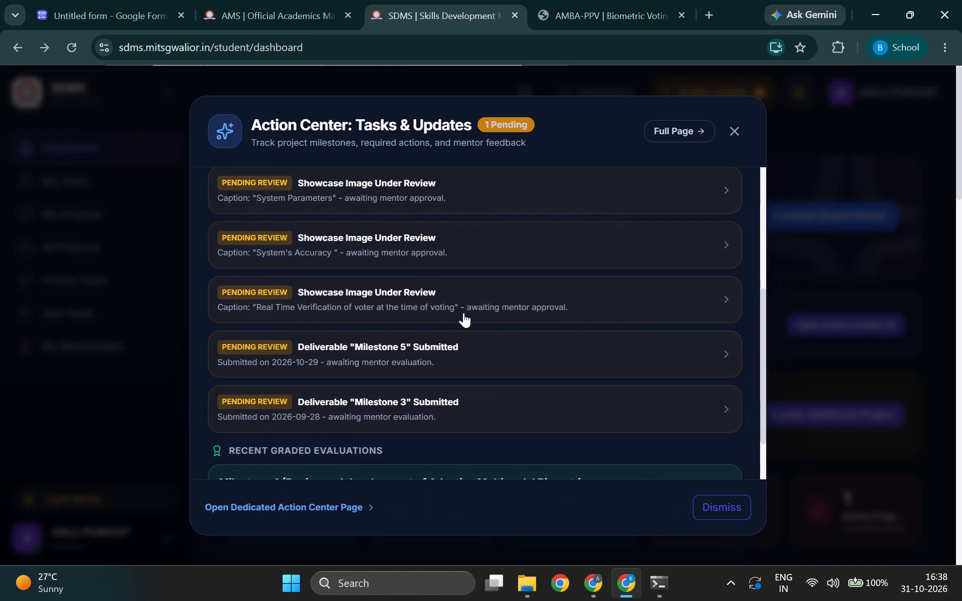
scroll(463, 313, down, 2)
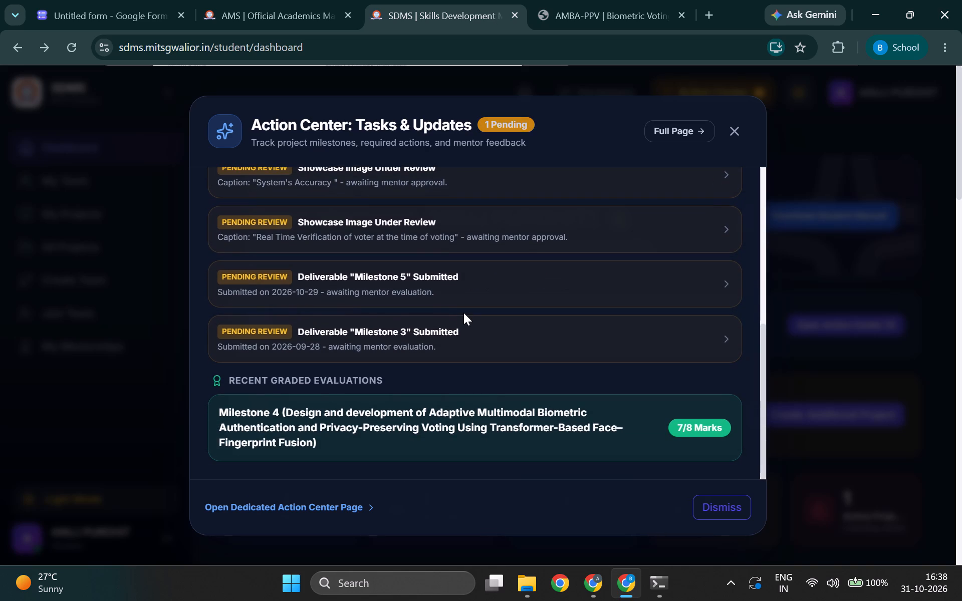
scroll(463, 313, down, 1)
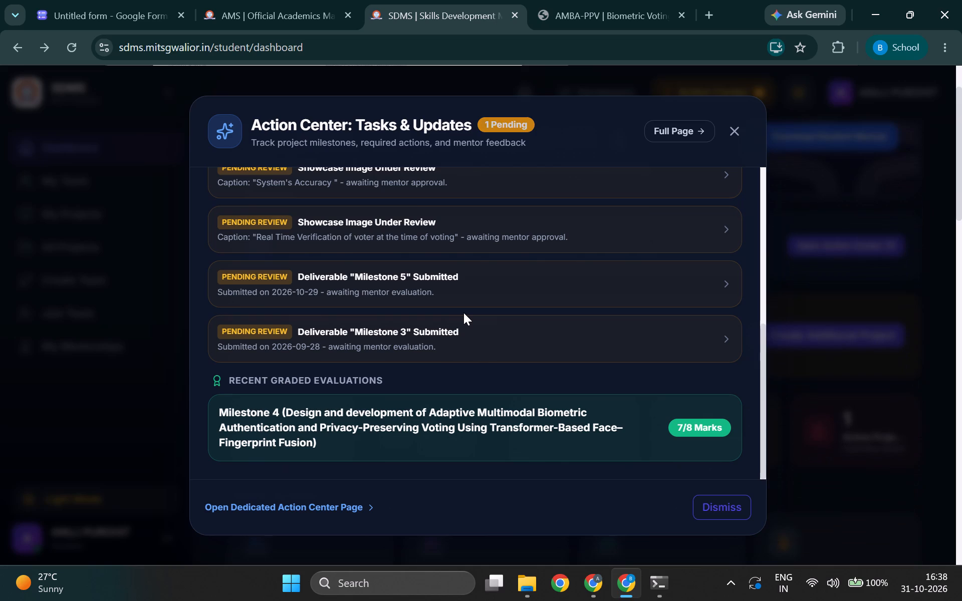
scroll(505, 312, up, 1)
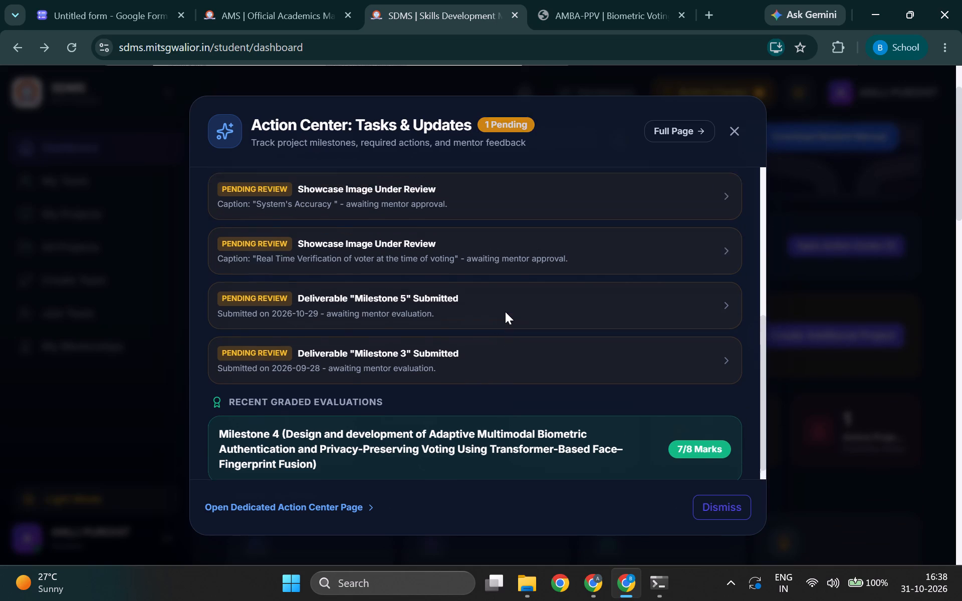
scroll(505, 312, up, 3)
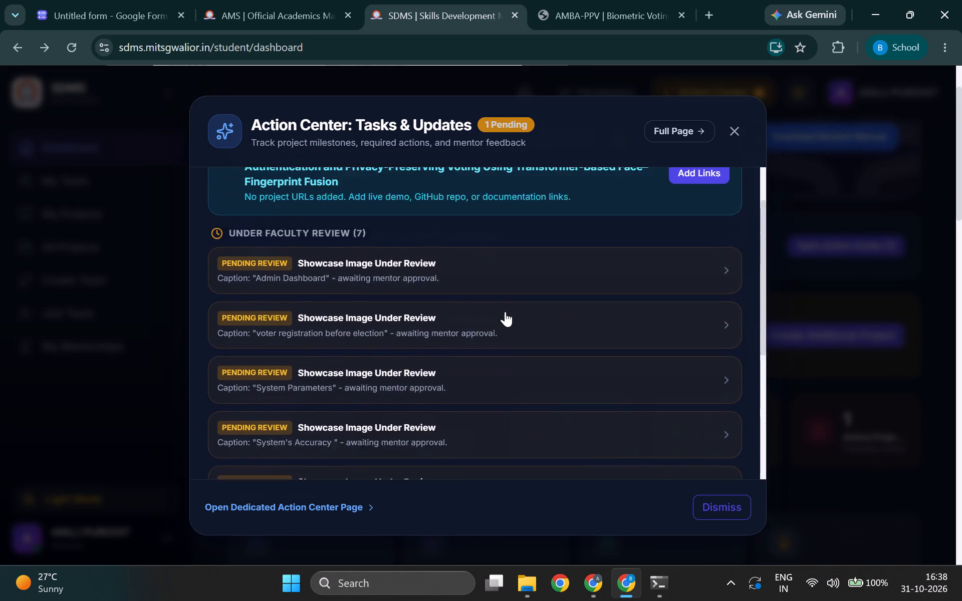
scroll(505, 312, up, 1)
scroll(505, 312, down, 6)
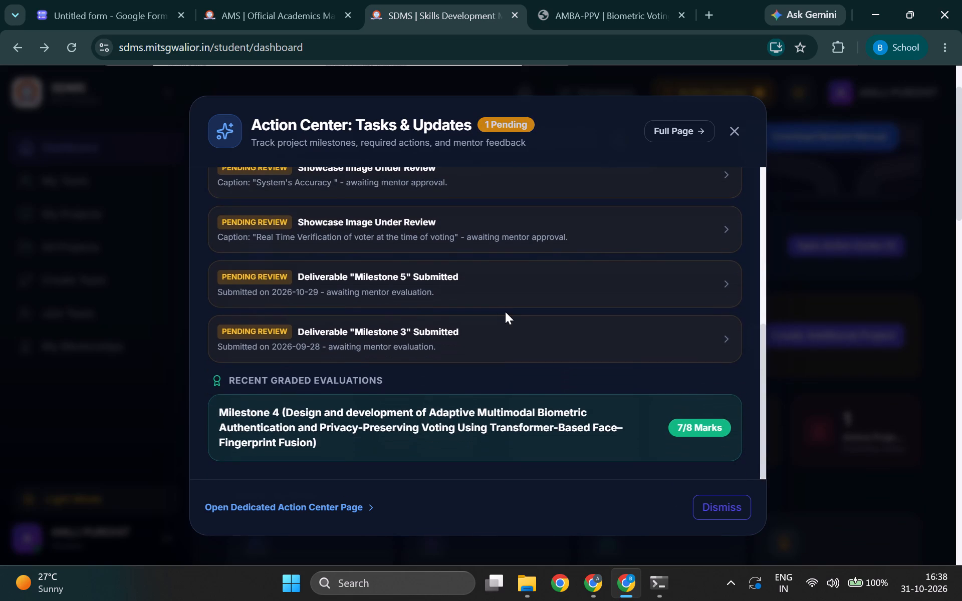
scroll(654, 353, up, 3)
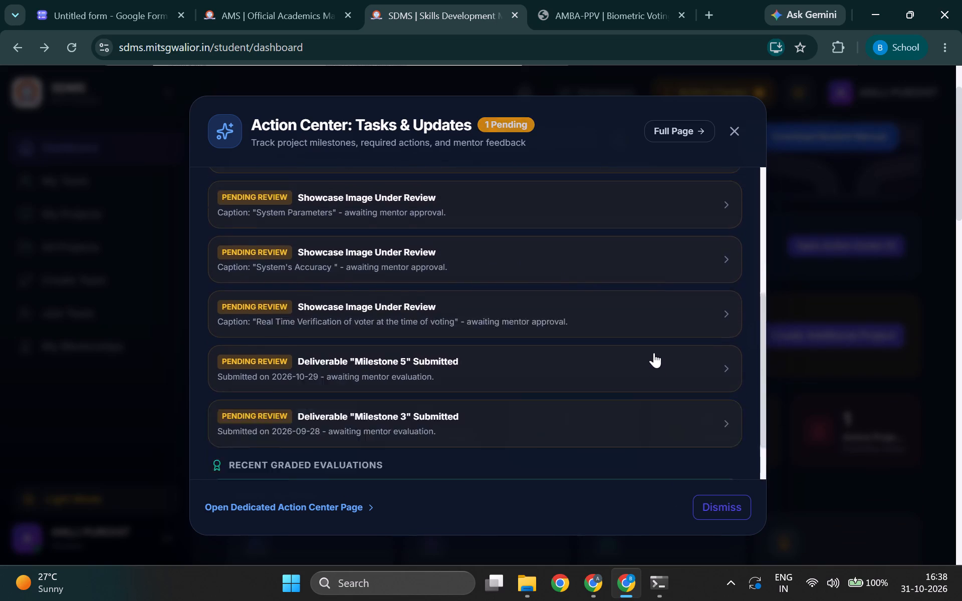
scroll(654, 353, up, 2)
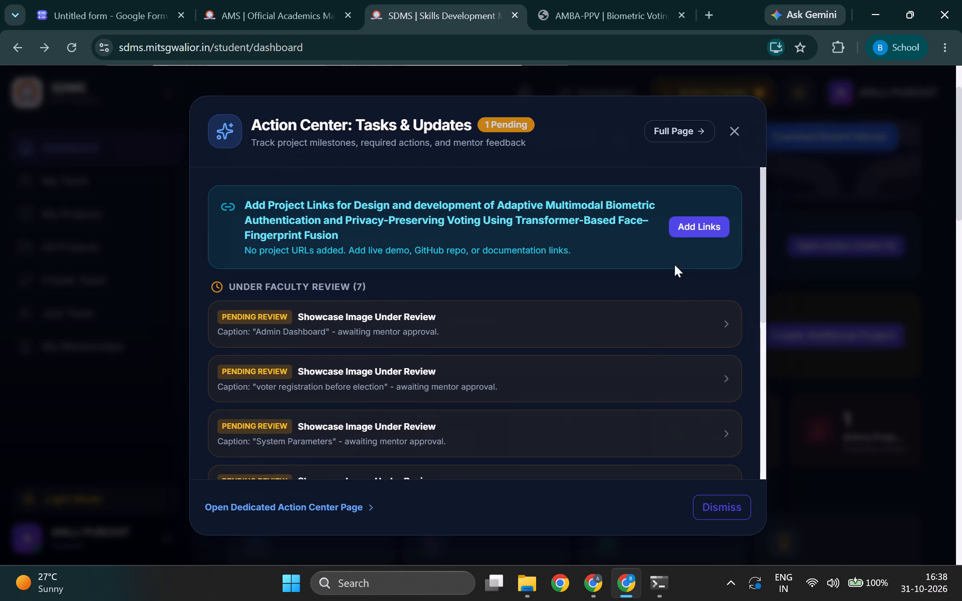
Open the full-page Action Center and review the project links task, items under faculty review and recent evaluation marks.
click(661, 130)
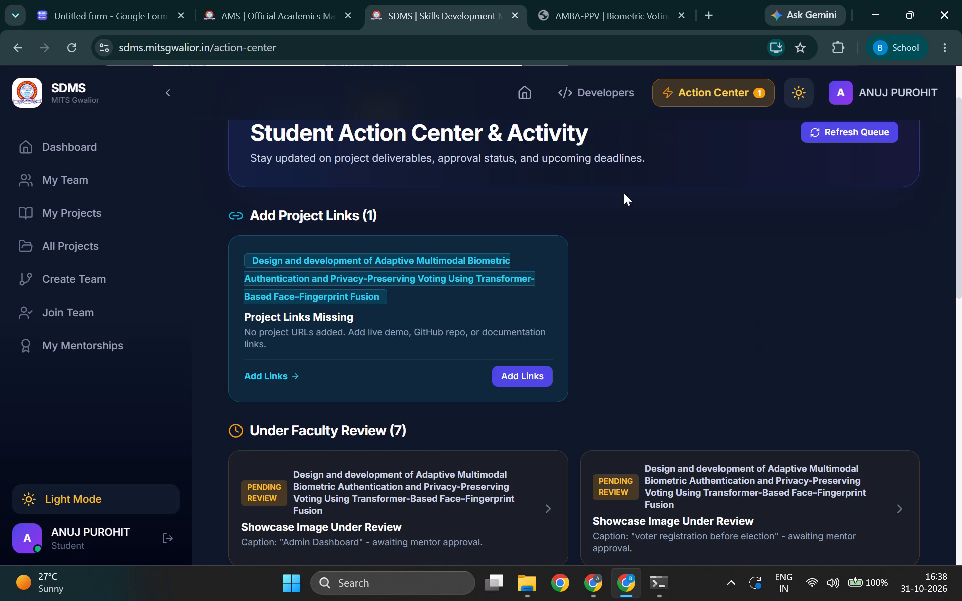
scroll(571, 365, down, 1)
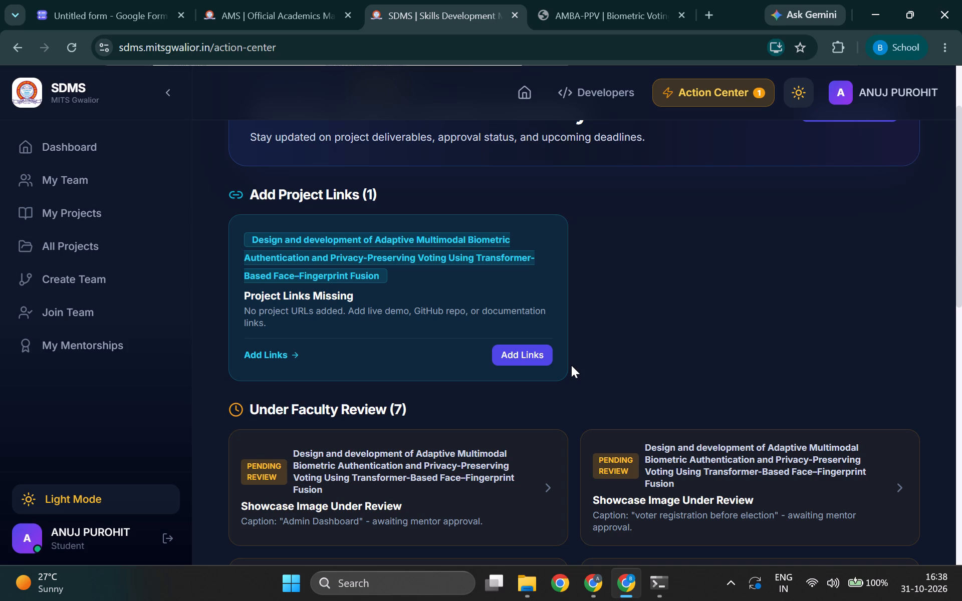
scroll(571, 365, down, 1)
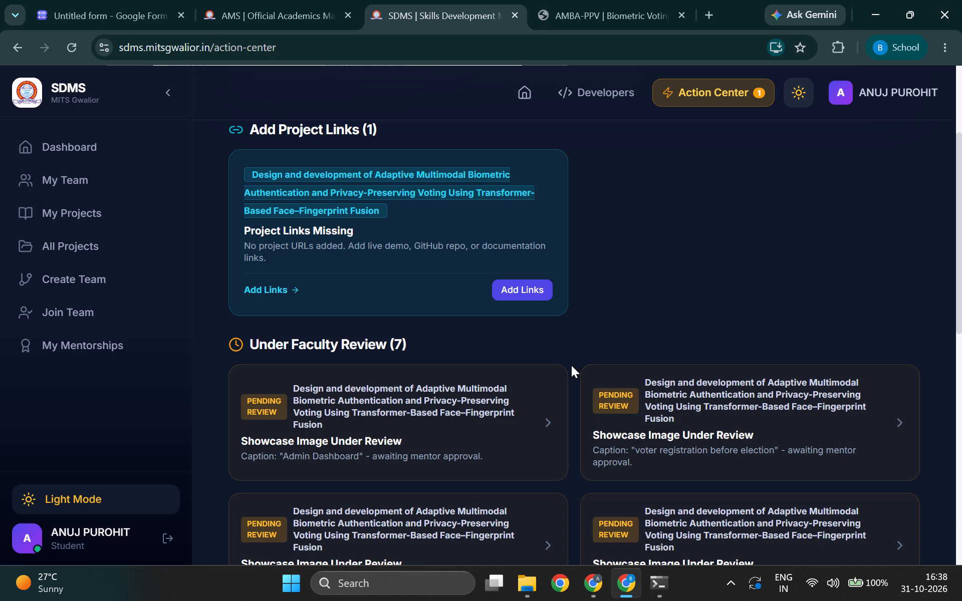
scroll(571, 365, down, 7)
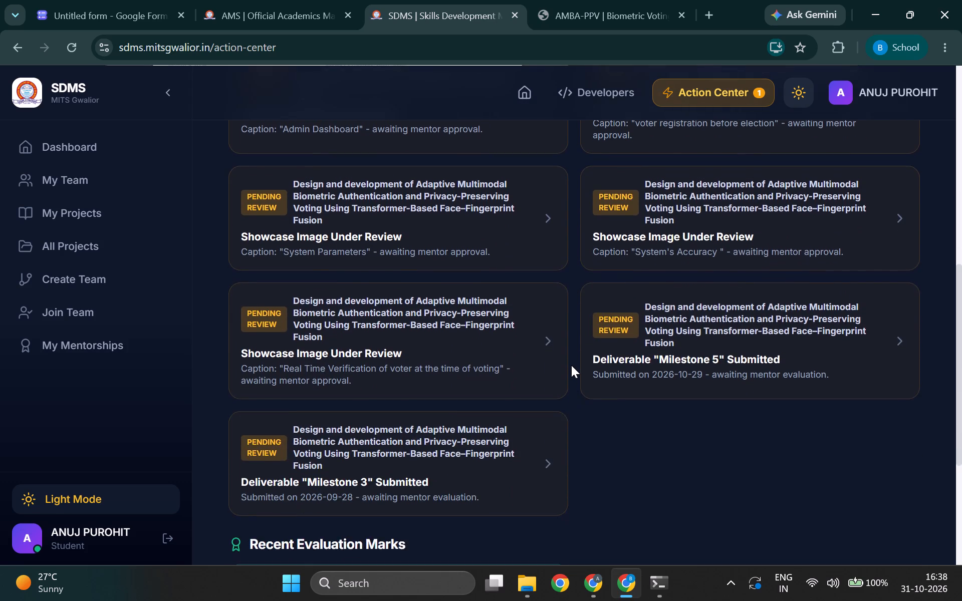
scroll(571, 365, down, 2)
scroll(571, 365, up, 7)
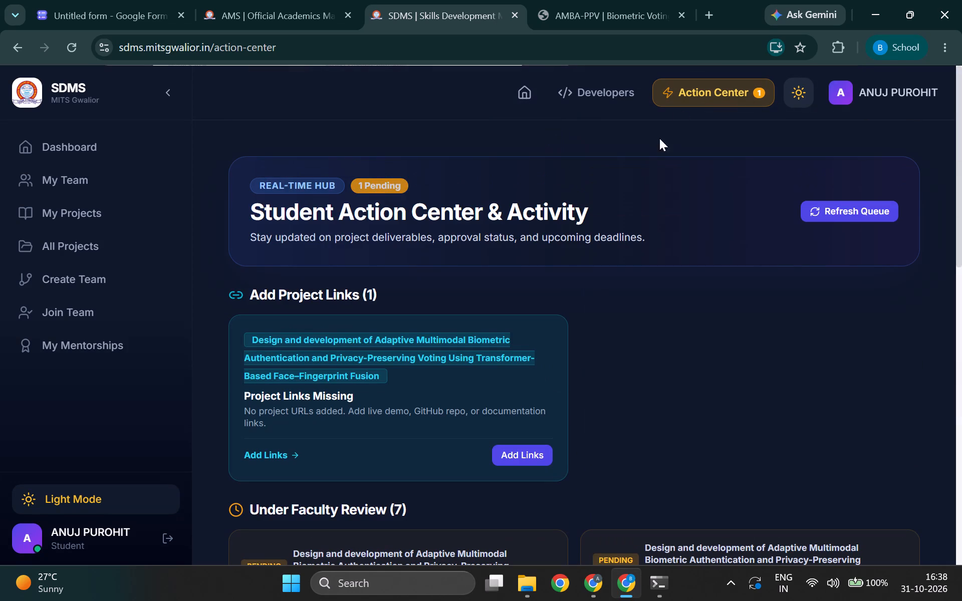
click(699, 91)
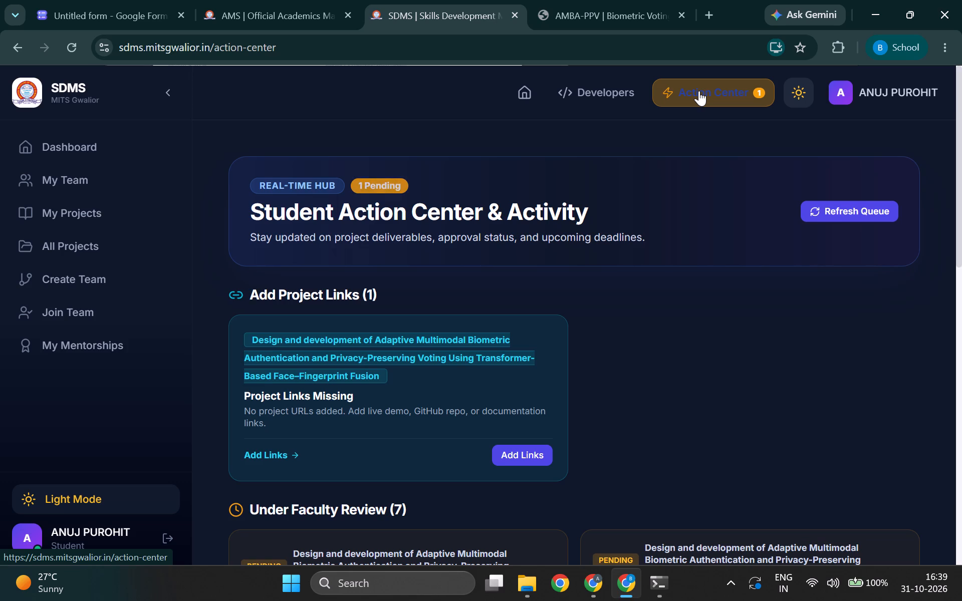
scroll(523, 353, down, 1)
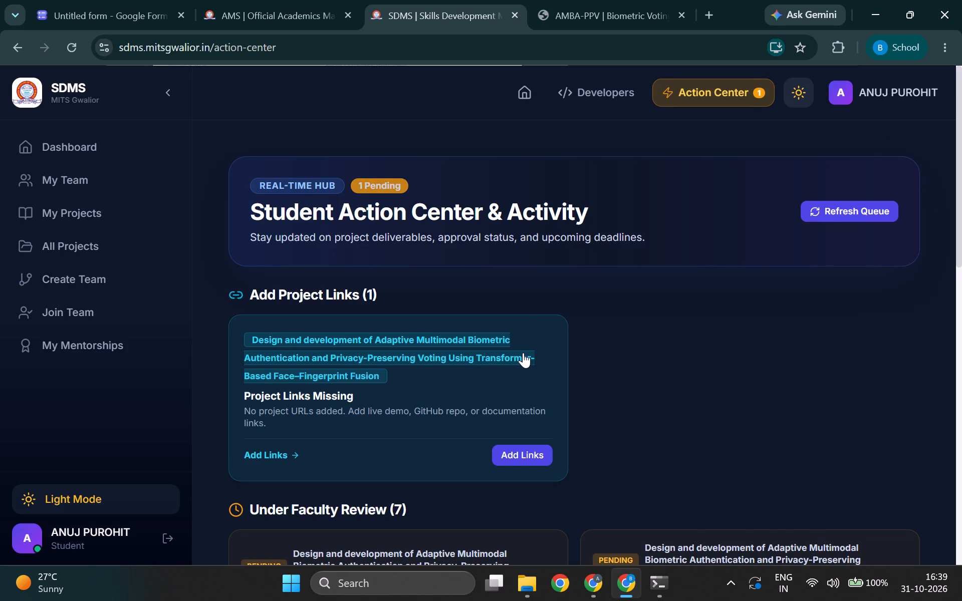
scroll(523, 353, down, 2)
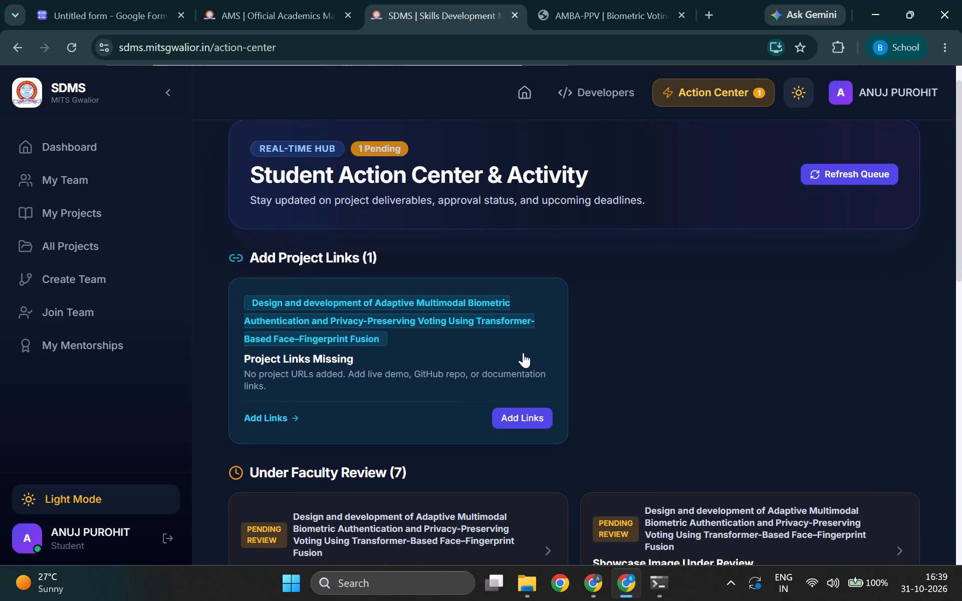
scroll(523, 353, down, 7)
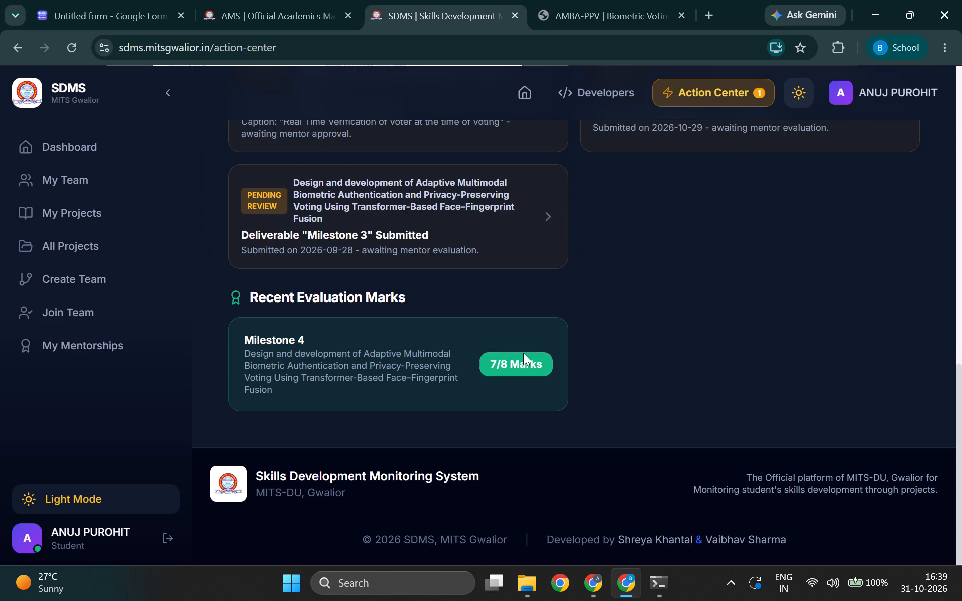
scroll(523, 353, up, 5)
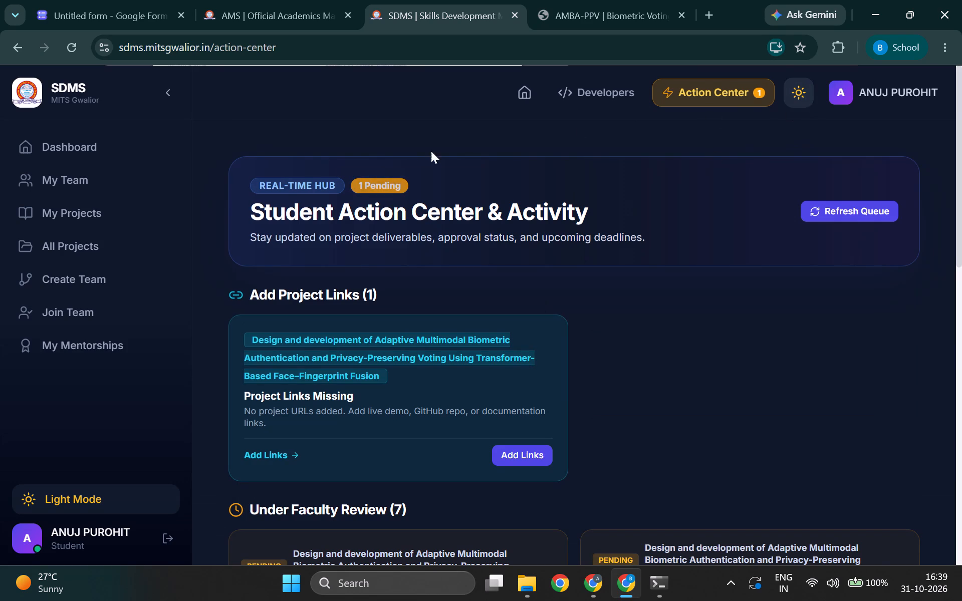
Return to the student dashboard, look over its Action Center summary and dismiss it.
click(63, 148)
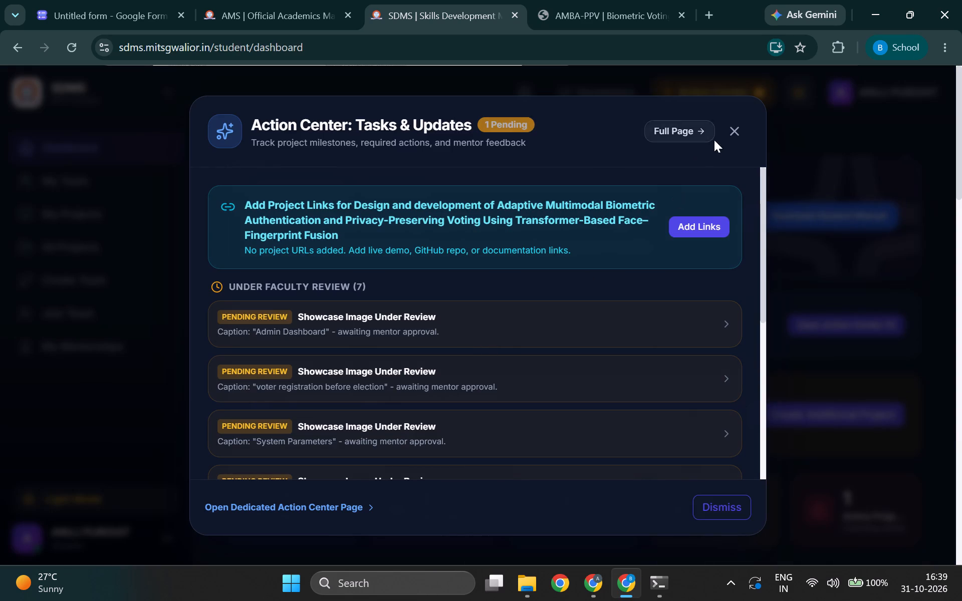
scroll(612, 330, down, 6)
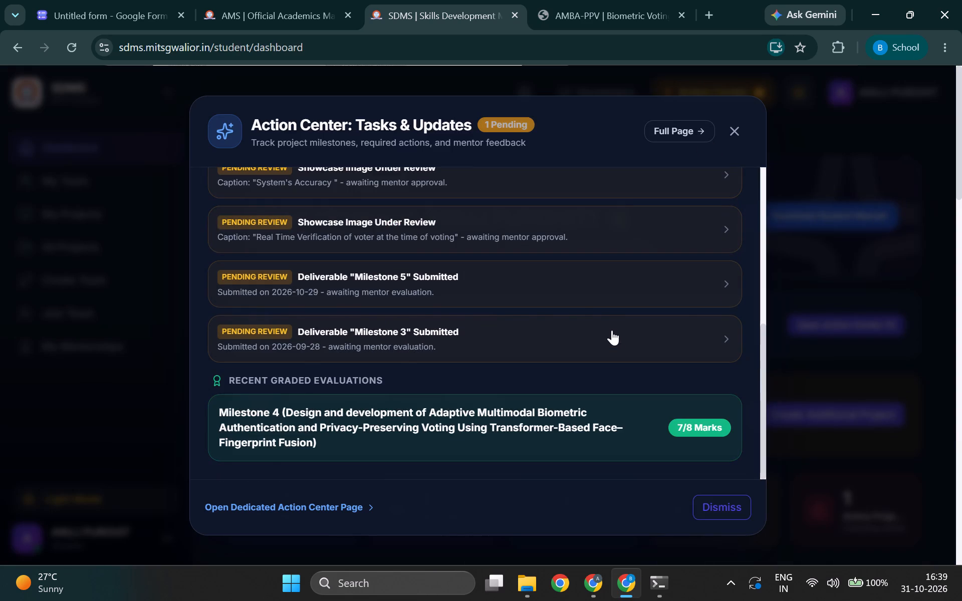
scroll(612, 330, up, 7)
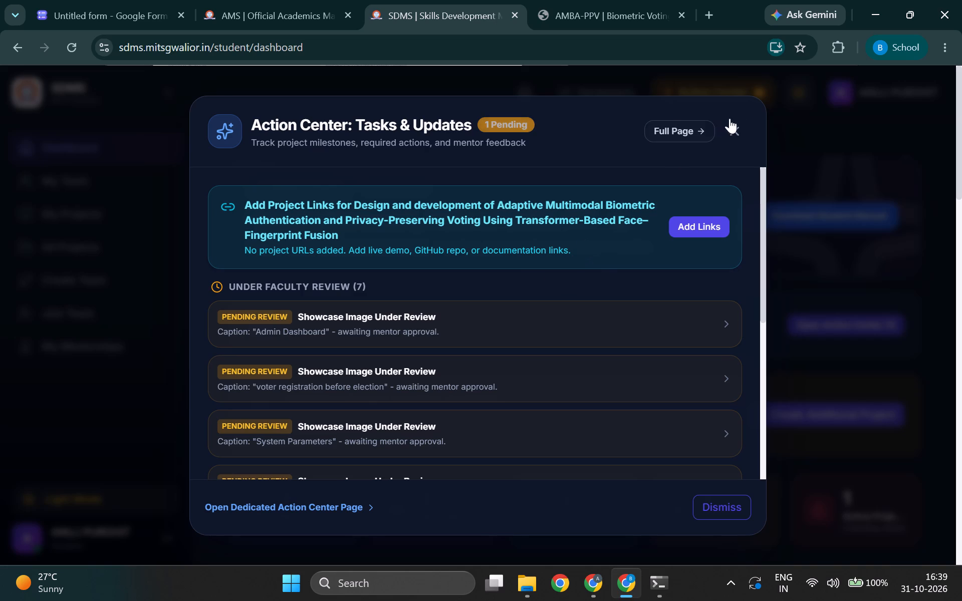
click(734, 132)
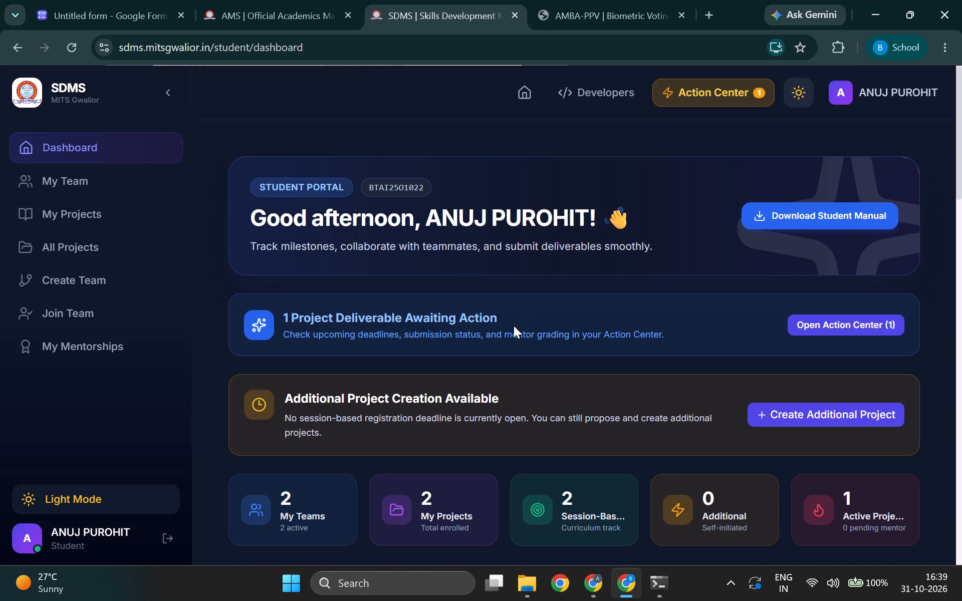
Open the student manual PDF from the dashboard for a brief look and close it again.
click(791, 215)
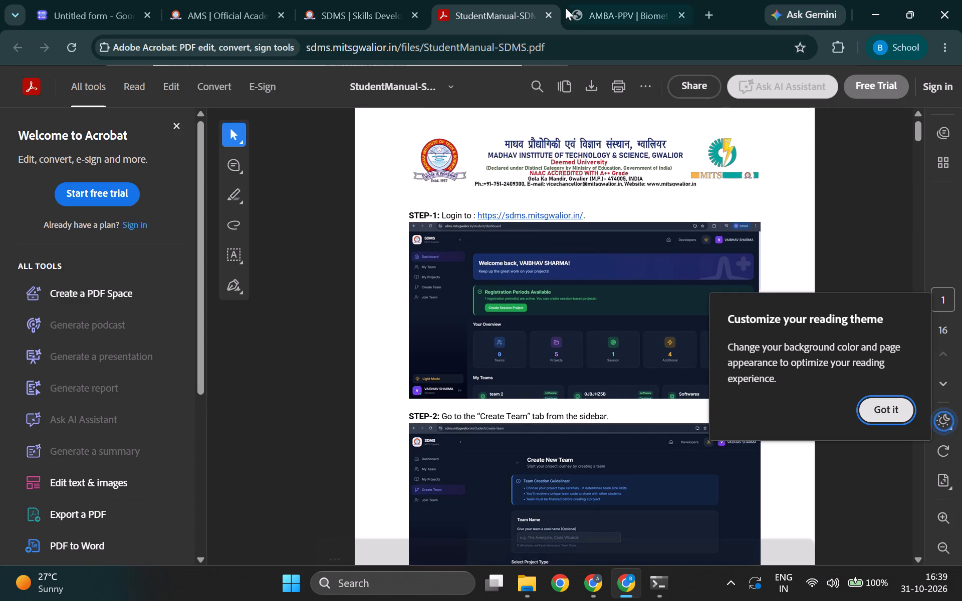
click(552, 16)
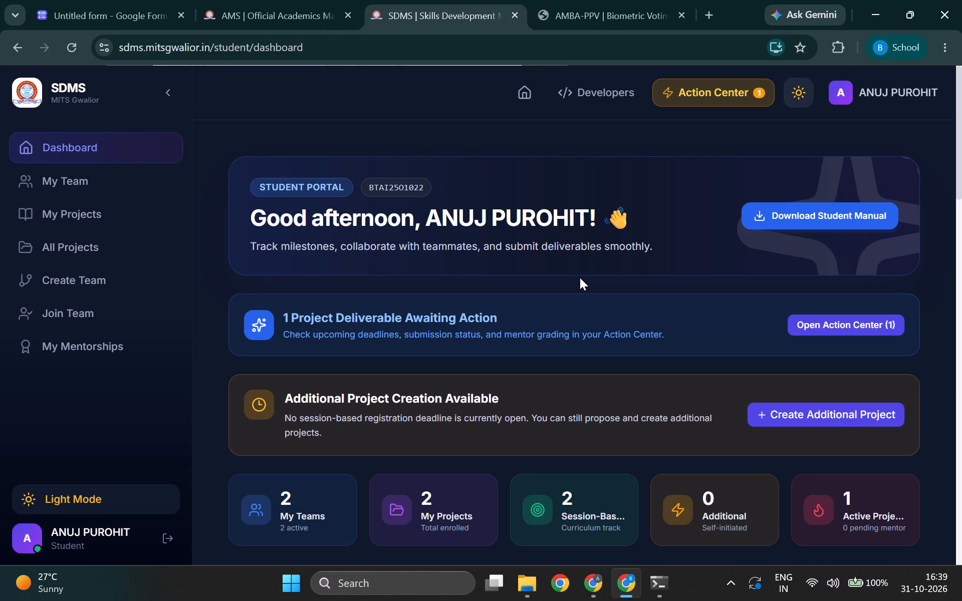
scroll(580, 277, down, 1)
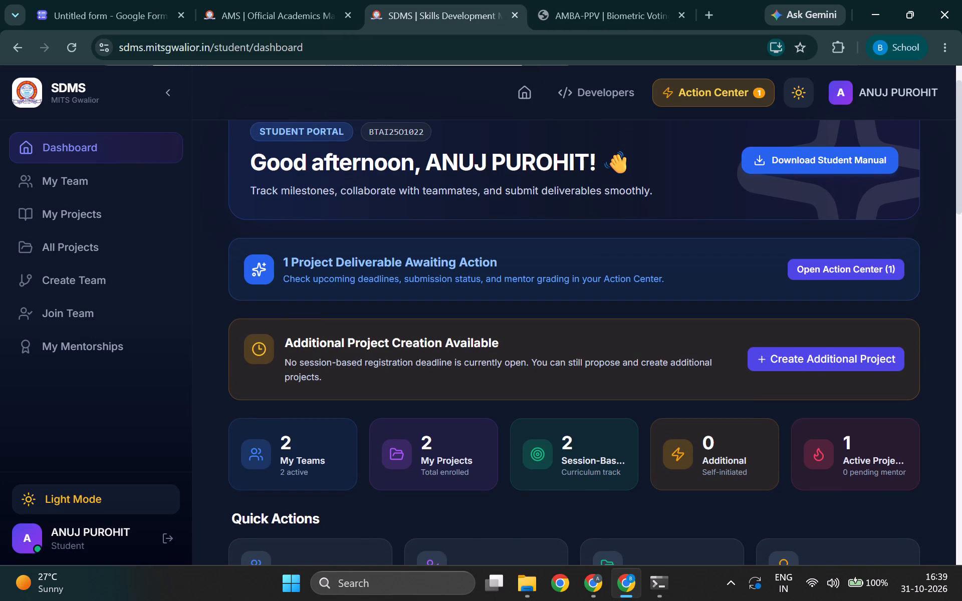
scroll(580, 277, down, 2)
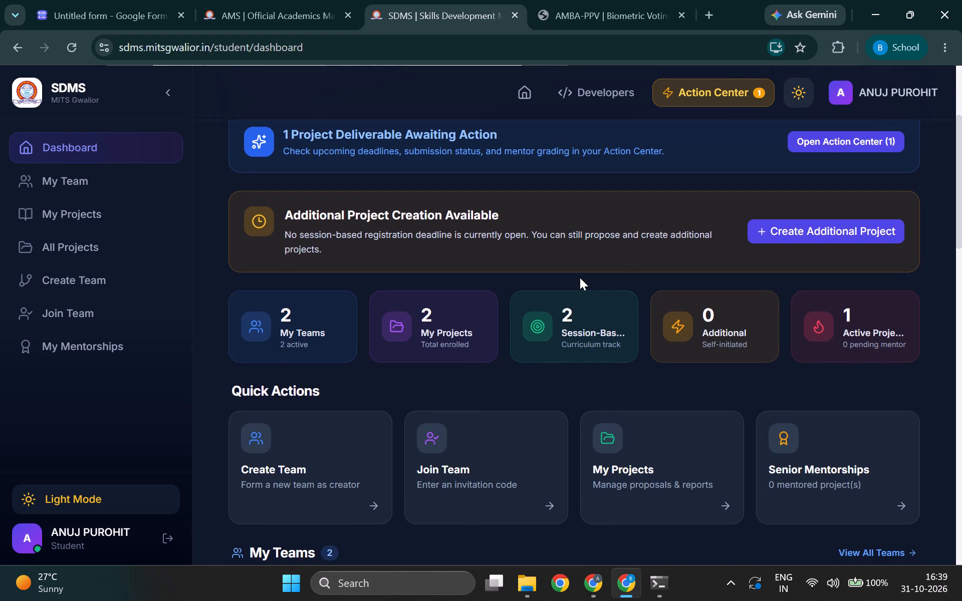
scroll(580, 277, down, 2)
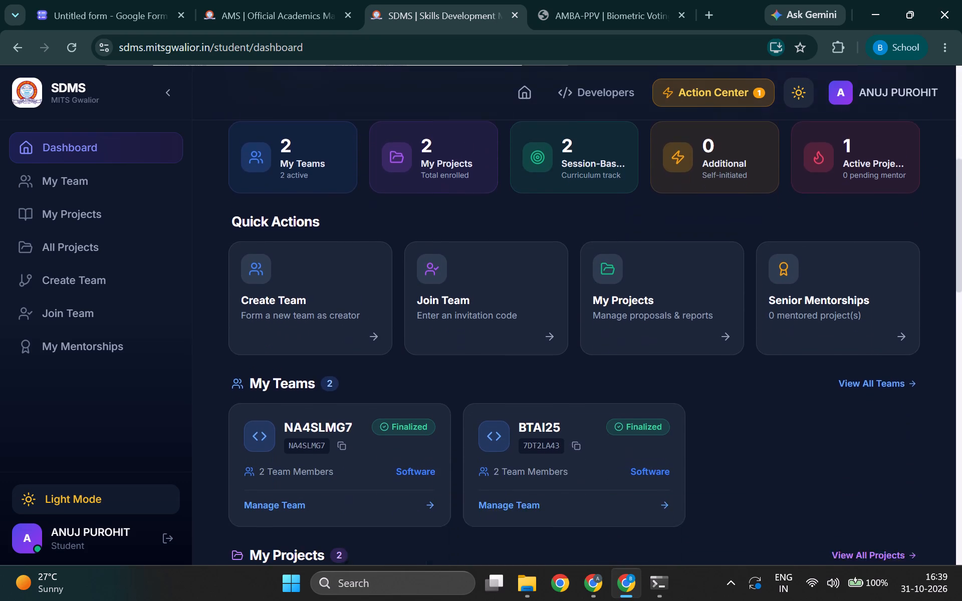
scroll(580, 277, down, 3)
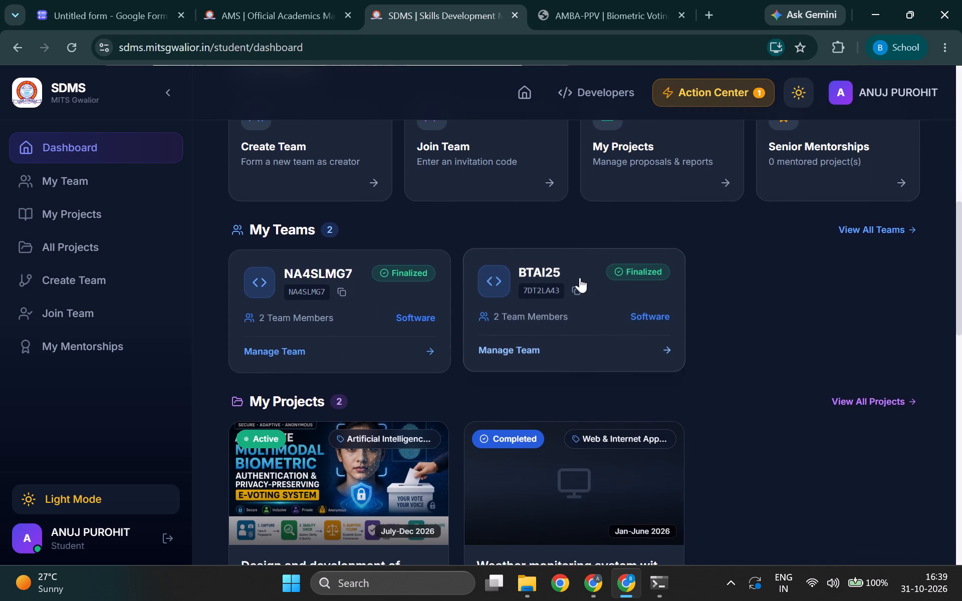
scroll(580, 277, down, 3)
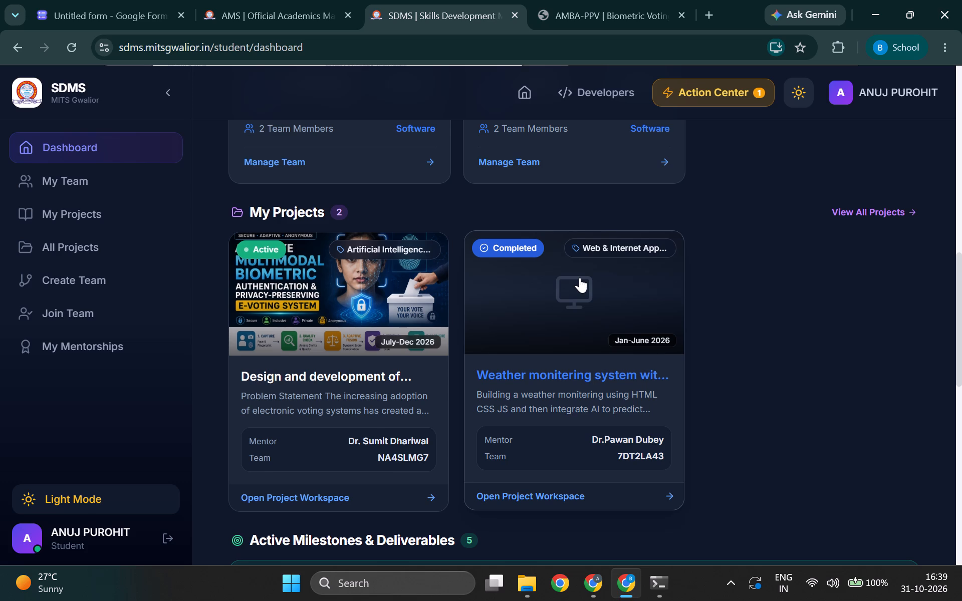
scroll(580, 277, down, 1)
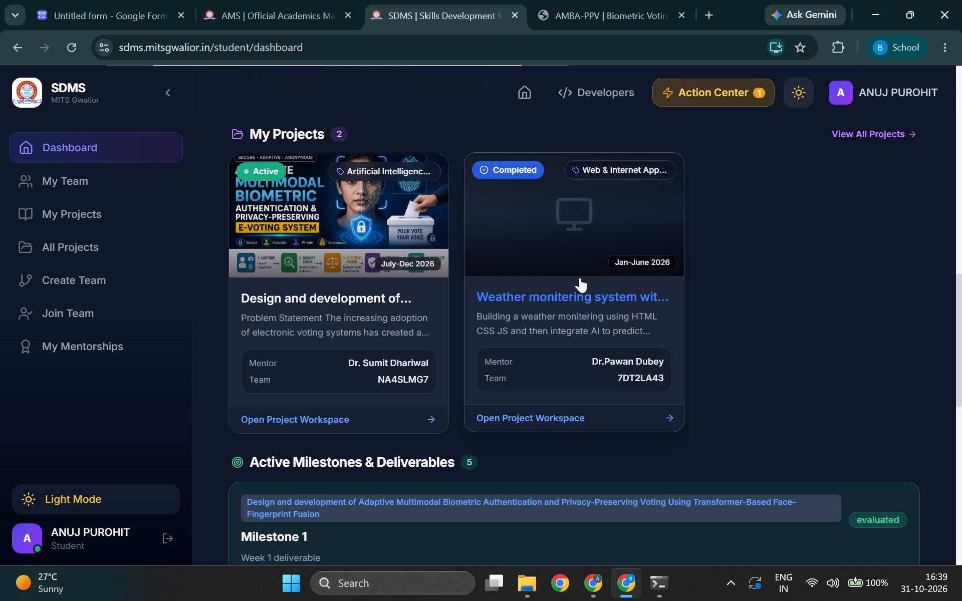
scroll(583, 347, down, 3)
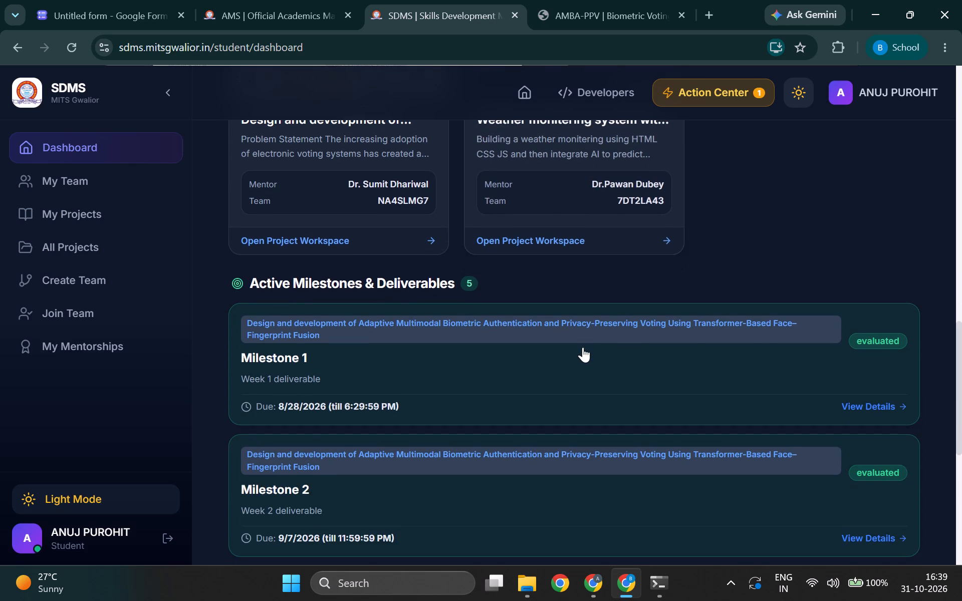
scroll(583, 347, down, 6)
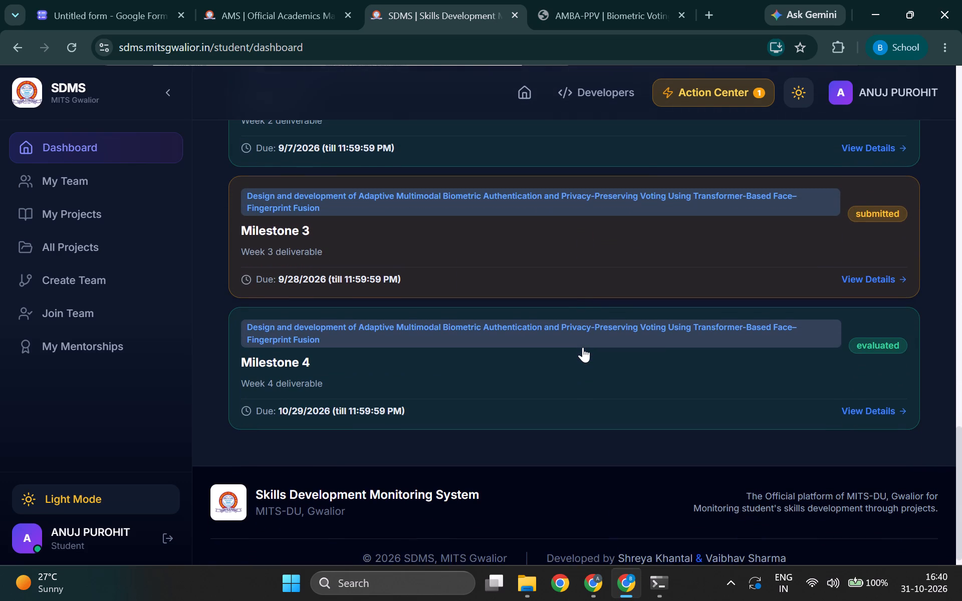
scroll(583, 347, up, 3)
scroll(583, 347, down, 3)
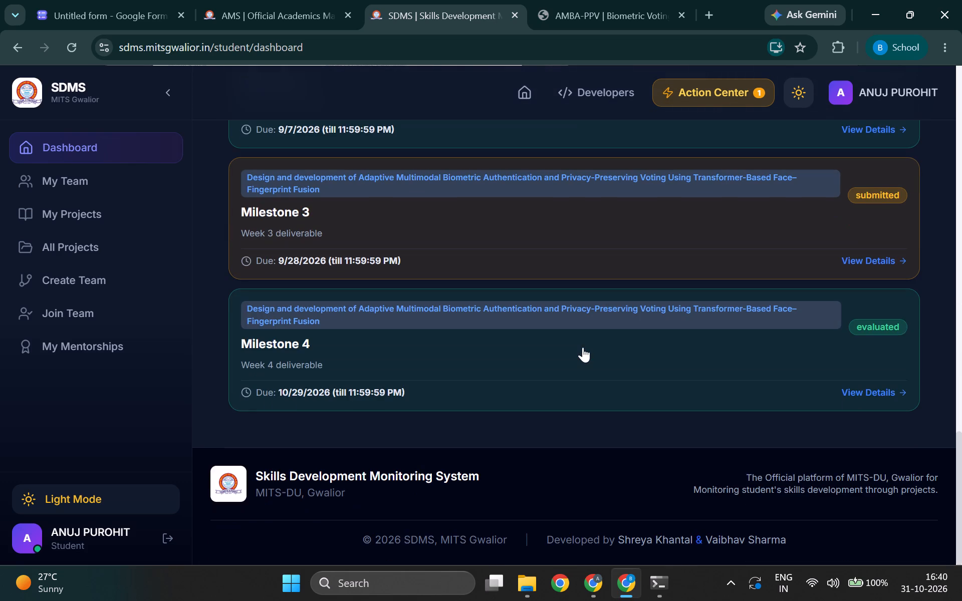